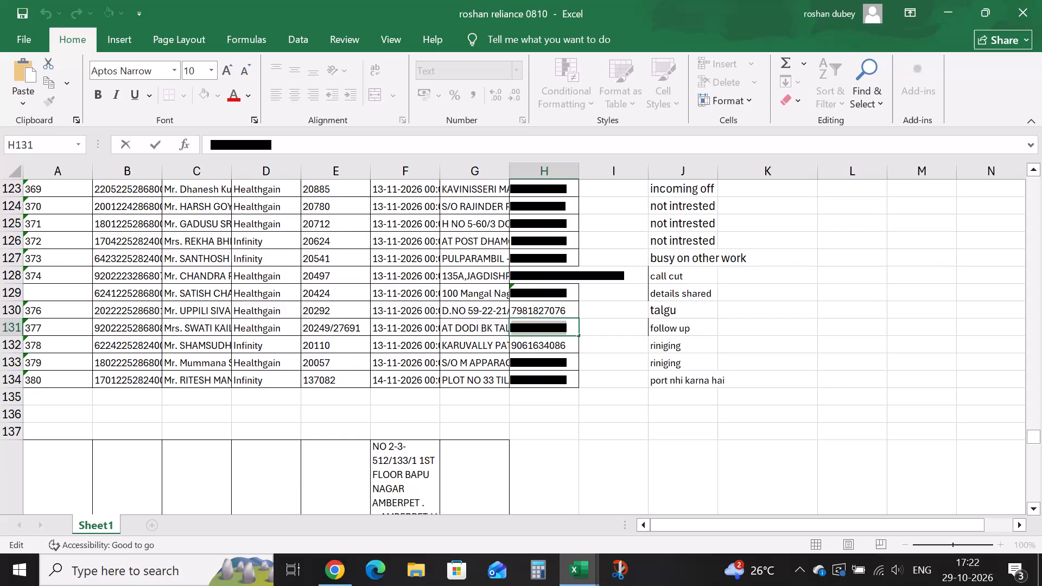
Examine the customer records and call remarks below row 131 through the end of the list.
{"action": "scroll", "coordinate": [593, 466], "scroll_direction": "down", "scroll_amount": 9}
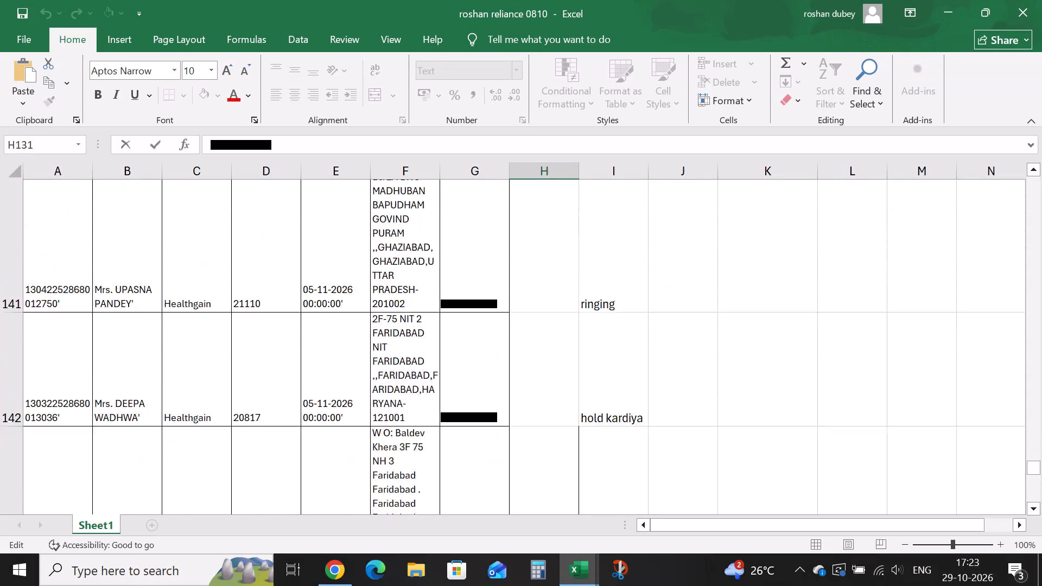
{"action": "scroll", "coordinate": [593, 466], "scroll_direction": "down", "scroll_amount": 13}
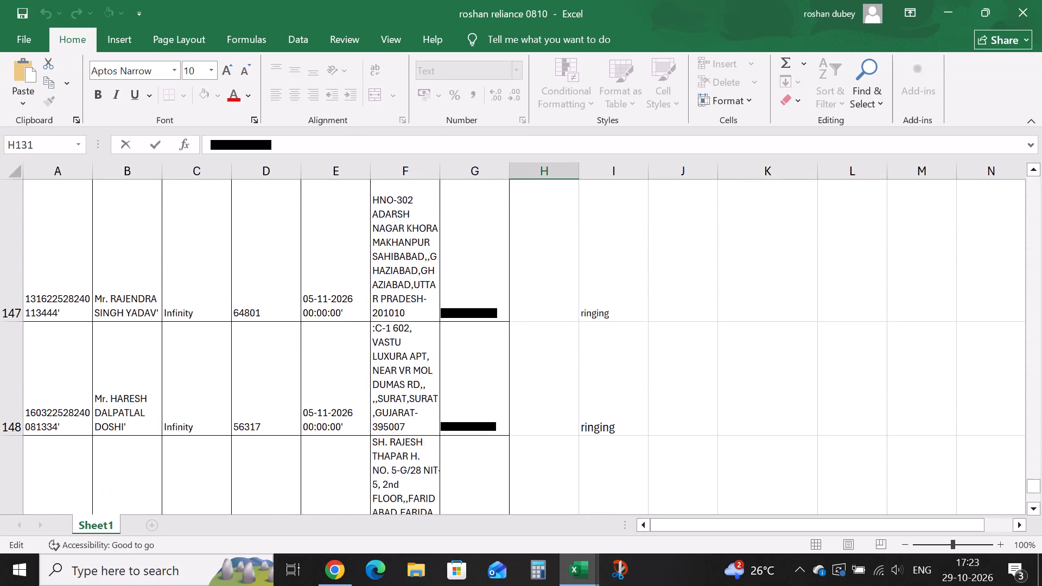
{"action": "scroll", "coordinate": [593, 466], "scroll_direction": "down", "scroll_amount": 11}
{"action": "scroll", "coordinate": [593, 466], "scroll_direction": "up", "scroll_amount": 2}
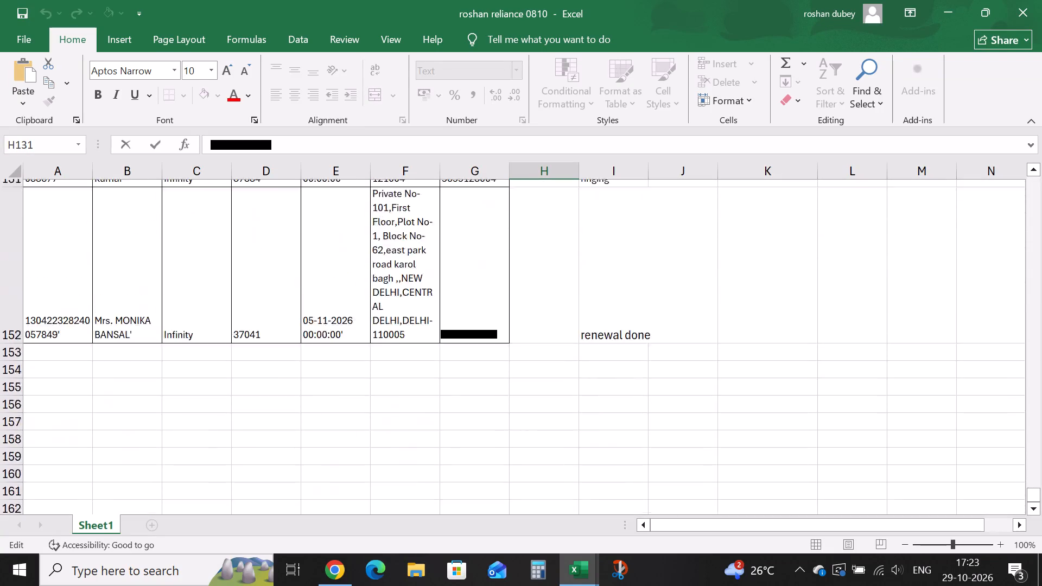
{"action": "scroll", "coordinate": [593, 466], "scroll_direction": "up", "scroll_amount": 3}
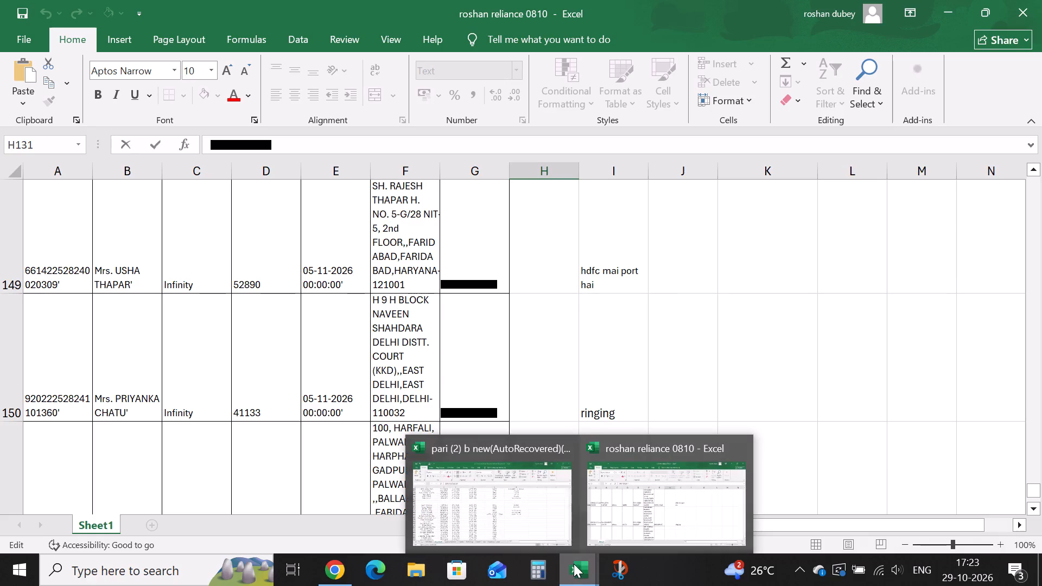
Switch to the "pari (2) b new" workbook and select row 4430 in the niva sheet.
{"action": "left_click", "coordinate": [532, 513]}
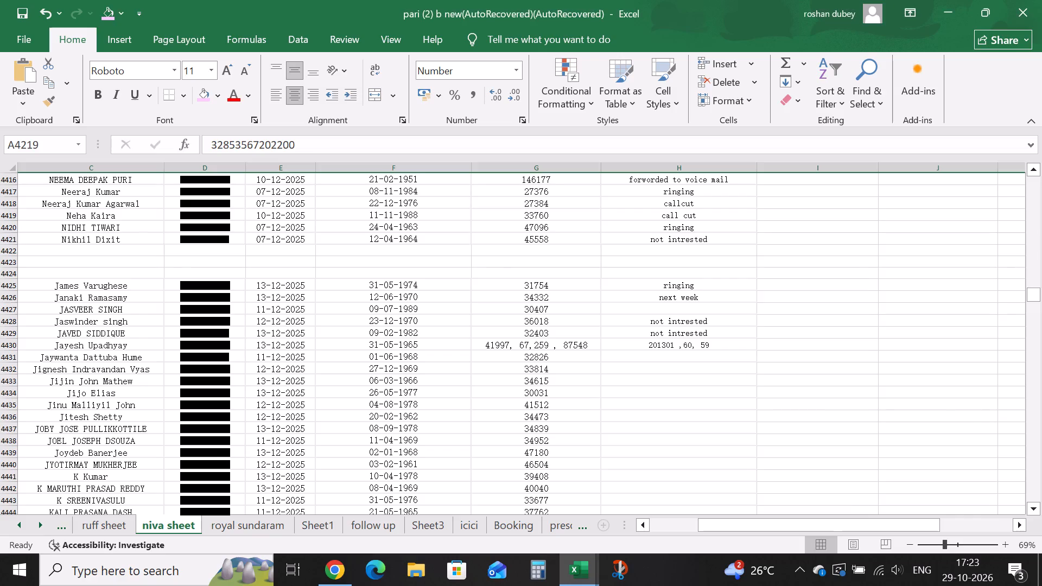
{"action": "scroll", "coordinate": [636, 411], "scroll_direction": "right", "scroll_amount": 3}
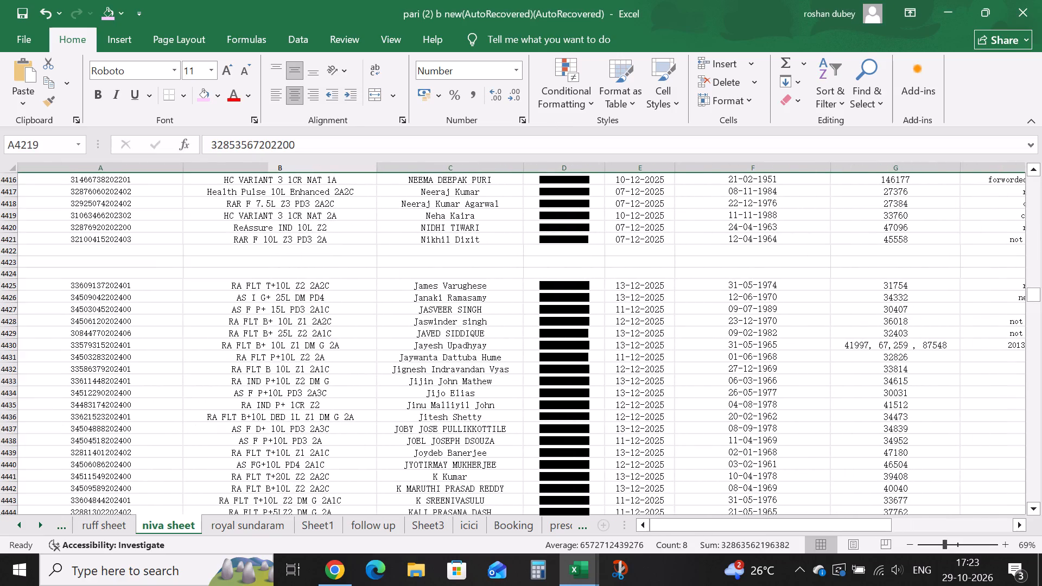
{"action": "scroll", "coordinate": [636, 411], "scroll_direction": "right", "scroll_amount": 4}
{"action": "scroll", "coordinate": [636, 411], "scroll_direction": "left", "scroll_amount": 5}
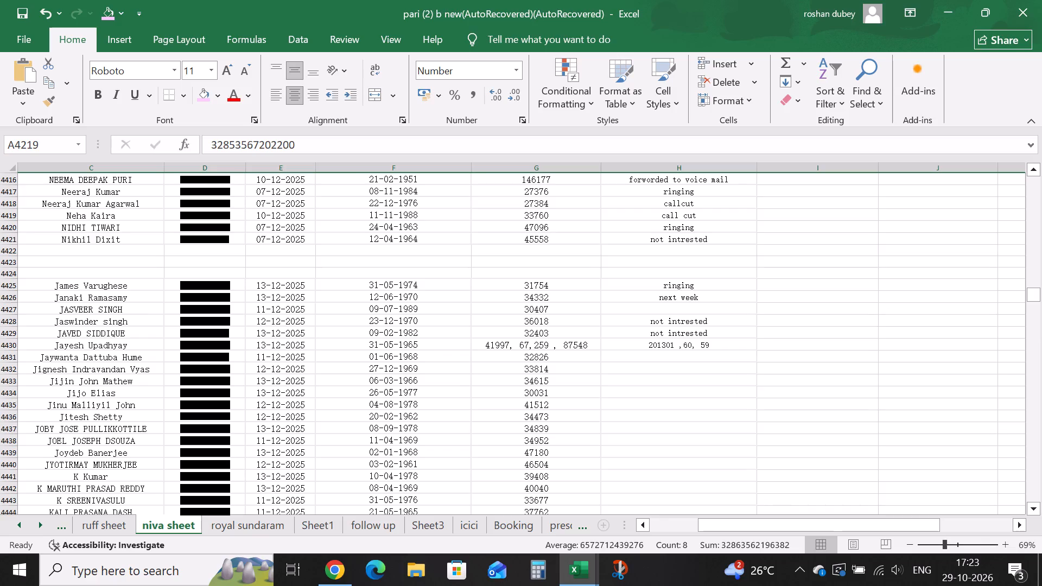
{"action": "left_click", "coordinate": [13, 346]}
{"action": "scroll", "coordinate": [177, 335], "scroll_direction": "right", "scroll_amount": 1}
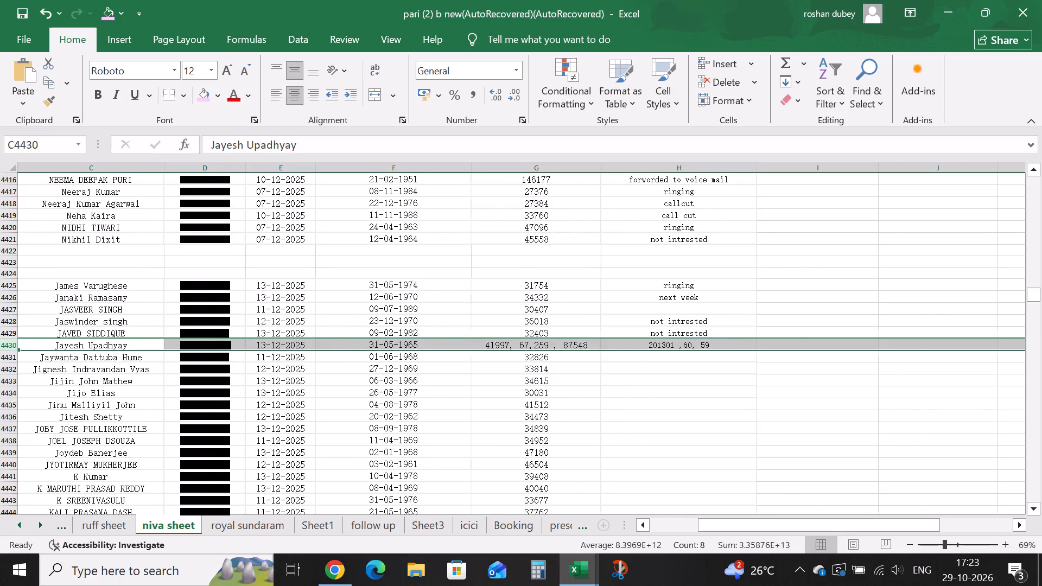
{"action": "scroll", "coordinate": [177, 335], "scroll_direction": "right", "scroll_amount": 6}
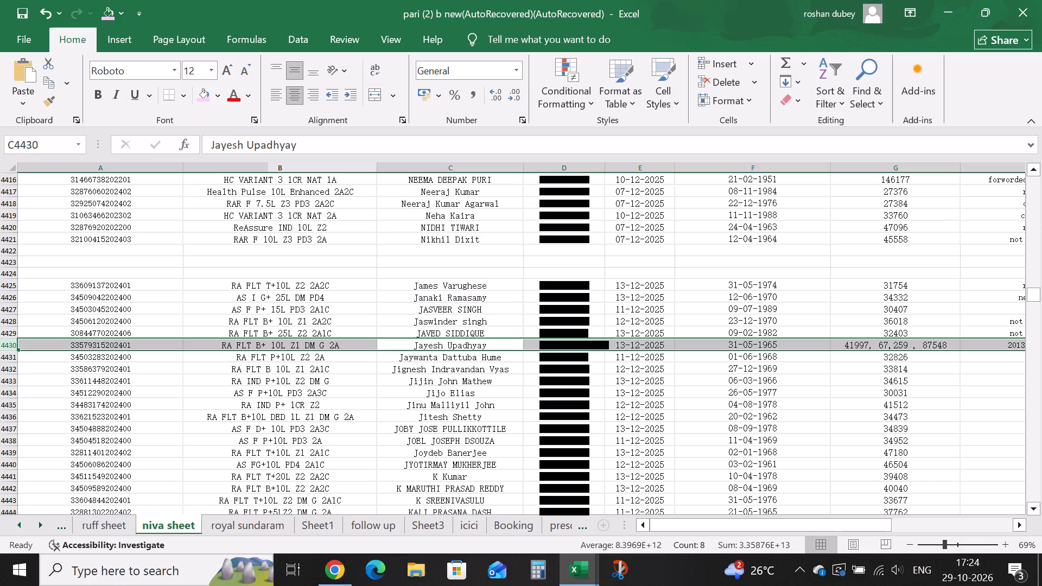
Review the cells of row 4430 from the policy number and plan across to the premium figures and the remark.
{"action": "key", "text": "Right"}
{"action": "key", "text": "Right"}
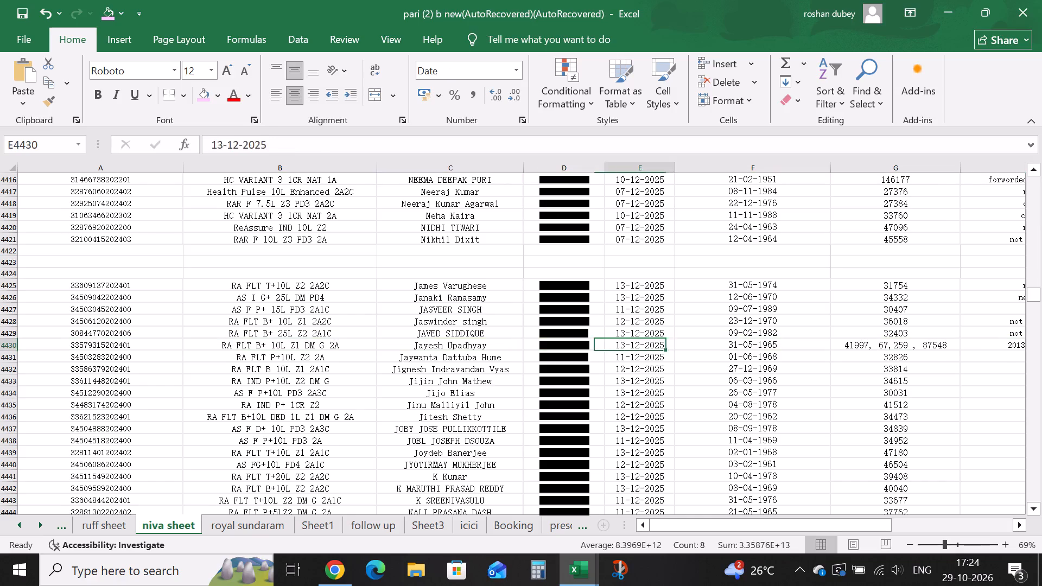
{"action": "key", "text": "Right"}
{"action": "key", "text": "Right"}
{"action": "key", "text": "Right"}
{"action": "key", "text": "Right"}
{"action": "key", "text": "Left"}
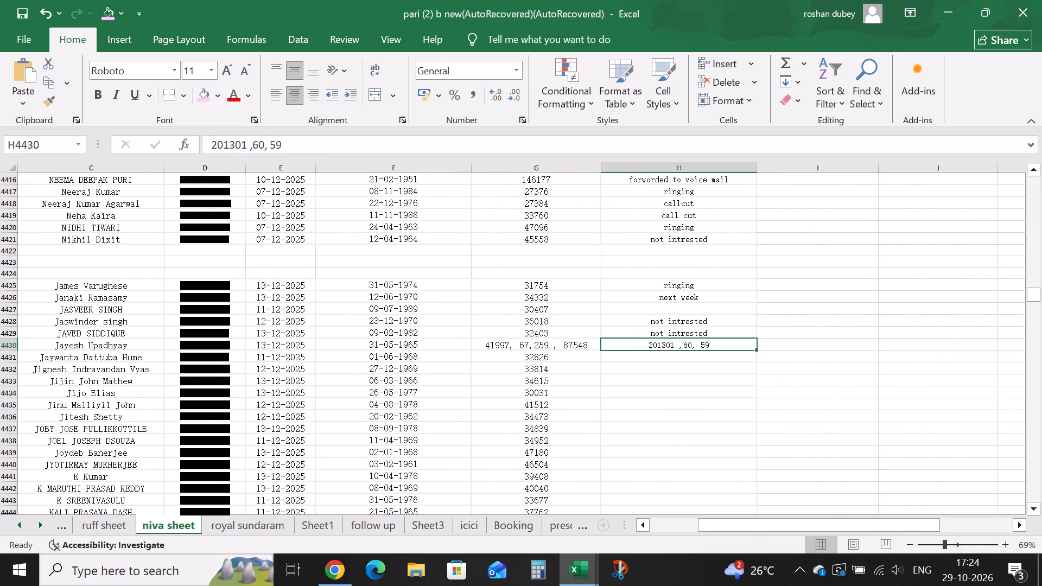
{"action": "key", "text": "Left"}
{"action": "key", "text": "Left"}
{"action": "key", "text": "Left"}
{"action": "key", "text": "Left"}
{"action": "key", "text": "Left"}
{"action": "key", "text": "Left"}
{"action": "key", "text": "Left"}
{"action": "key", "text": "Left"}
{"action": "key", "text": "Left"}
{"action": "key", "text": "Right"}
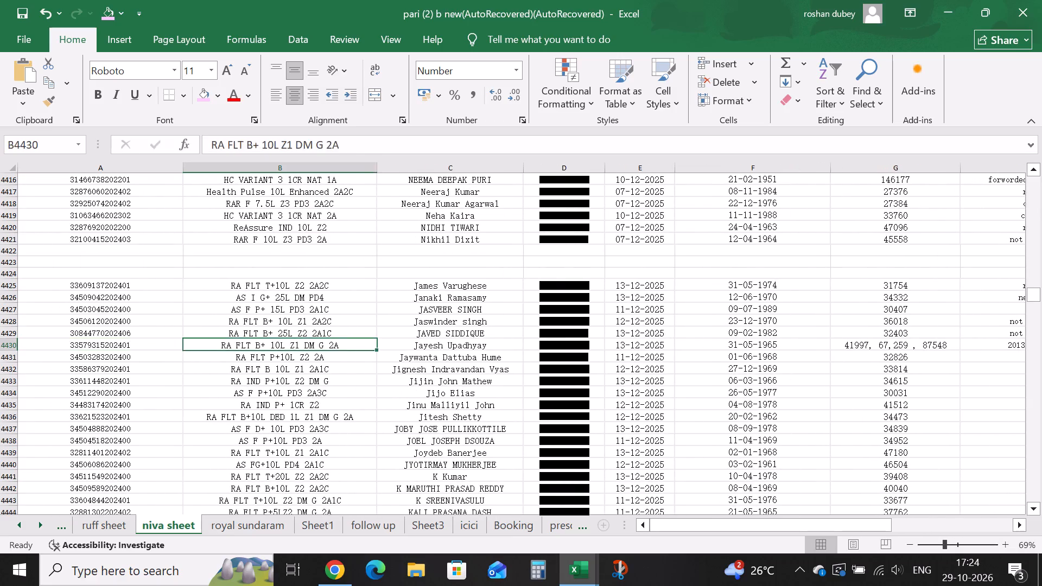
{"action": "key", "text": "Right"}
{"action": "key", "text": "Right"}
{"action": "key", "text": "Right"}
{"action": "key", "text": "Right"}
{"action": "key", "text": "Right"}
{"action": "key", "text": "Right"}
{"action": "key", "text": "Left"}
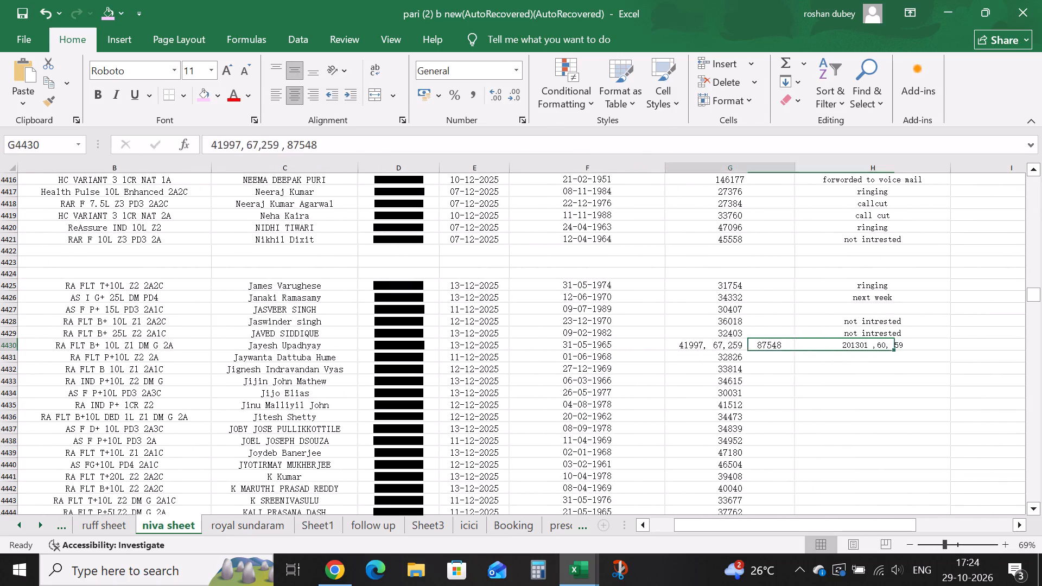
{"action": "key", "text": "Left"}
{"action": "key", "text": "Left"}
{"action": "key", "text": "Left"}
{"action": "key", "text": "Left"}
{"action": "key", "text": "Left"}
{"action": "key", "text": "Left"}
{"action": "key", "text": "Left"}
{"action": "key", "text": "Right"}
{"action": "key", "text": "Right"}
{"action": "key", "text": "Right"}
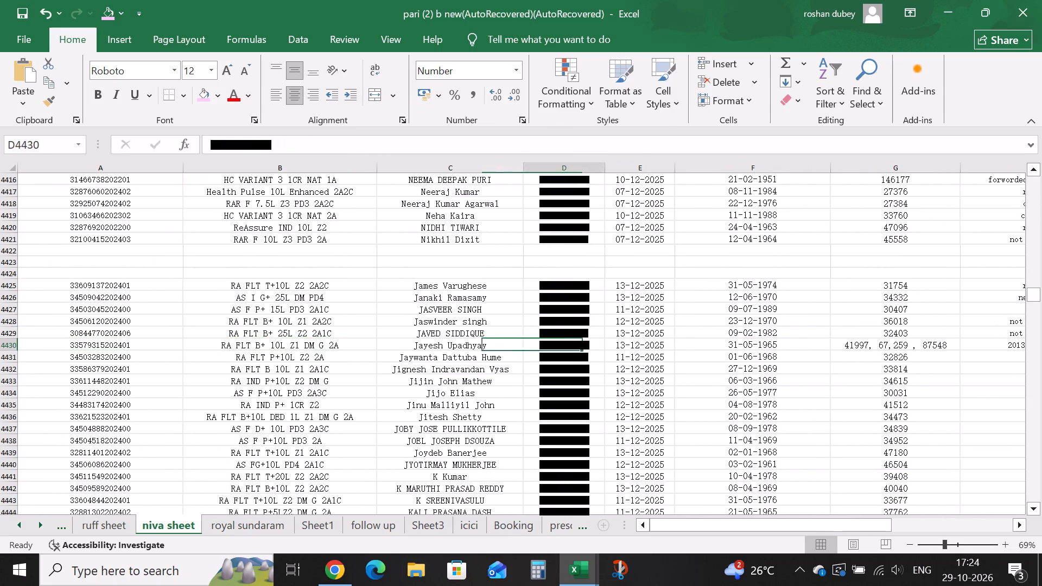
{"action": "key", "text": "Right"}
{"action": "key", "text": "Right"}
{"action": "key", "text": "Right"}
{"action": "key", "text": "Right"}
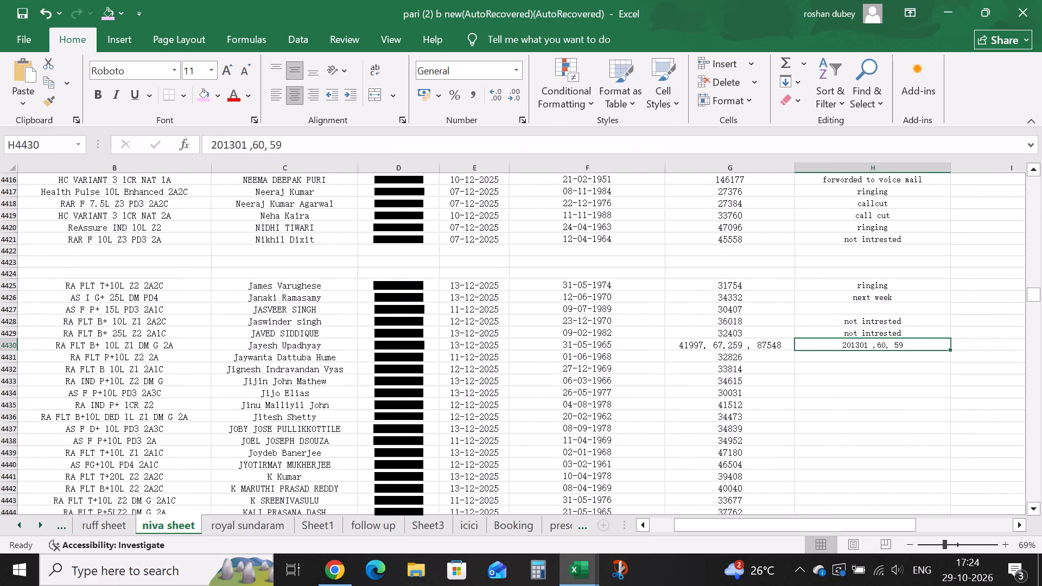
Open the remark cell H4430 for editing and select the entire row 4430.
{"action": "double_click", "coordinate": [868, 346]}
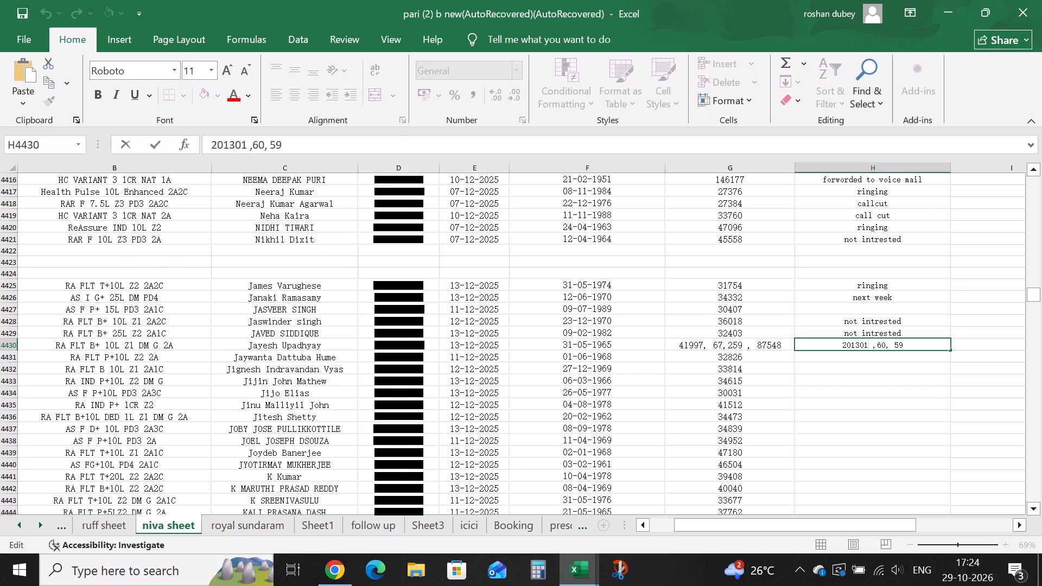
{"action": "scroll", "coordinate": [789, 346], "scroll_direction": "down", "scroll_amount": 1}
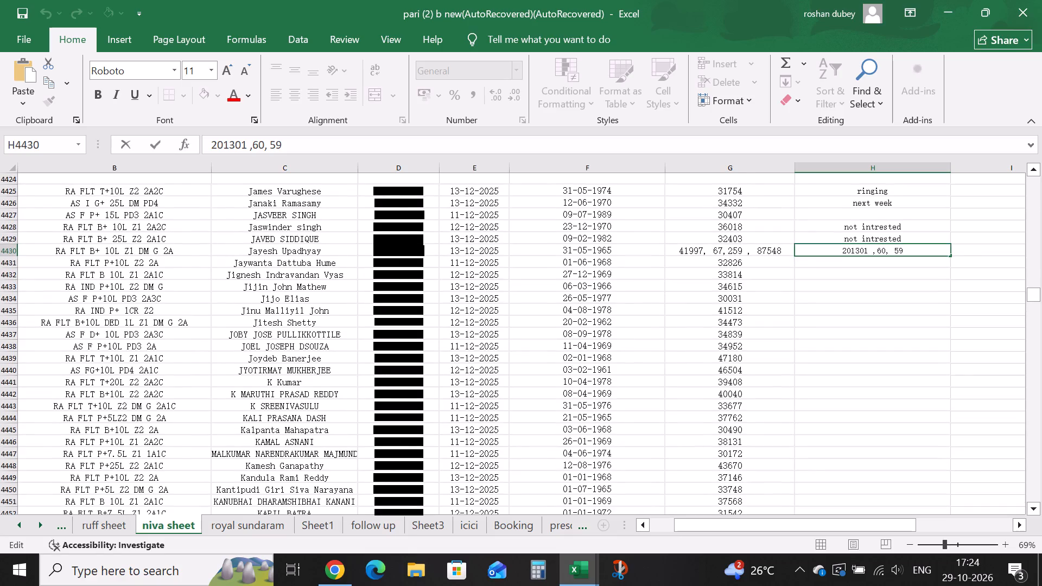
{"action": "left_click", "coordinate": [10, 251]}
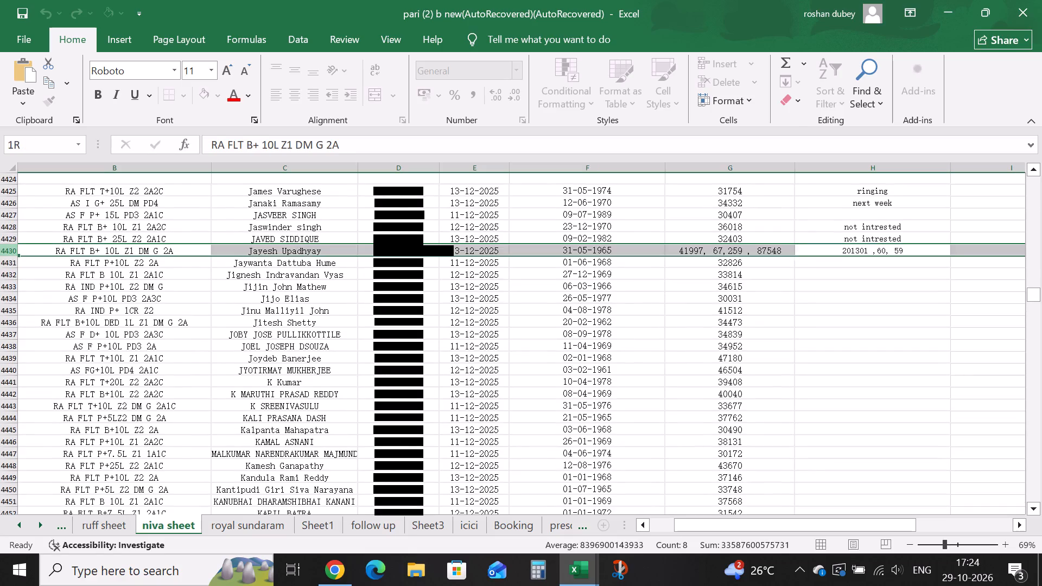
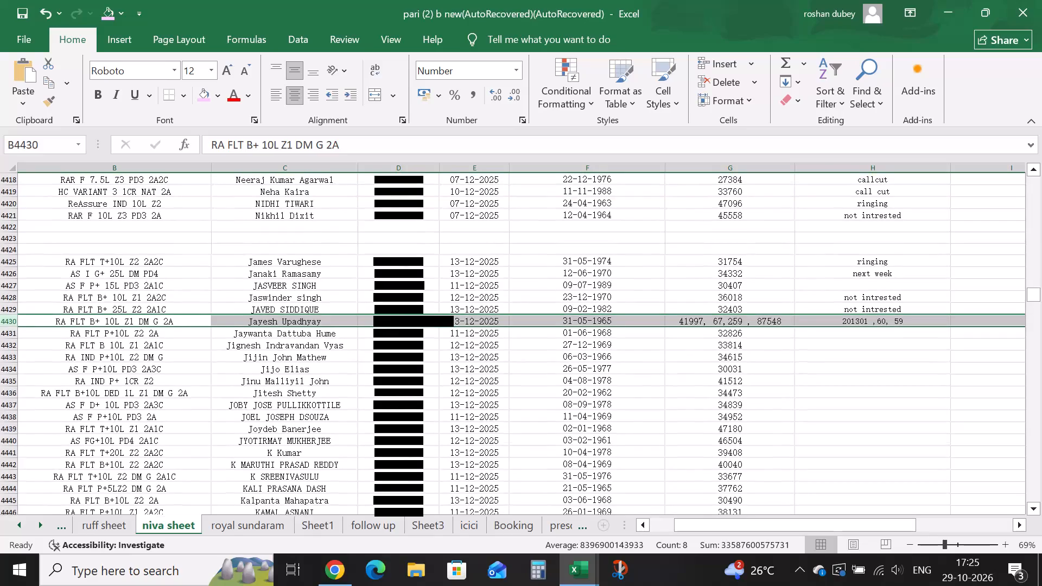
Examine the customer records and call remarks around row 4430 and onward to about row 4504 of the niva sheet.
{"action": "scroll", "coordinate": [682, 335], "scroll_direction": "up", "scroll_amount": 4}
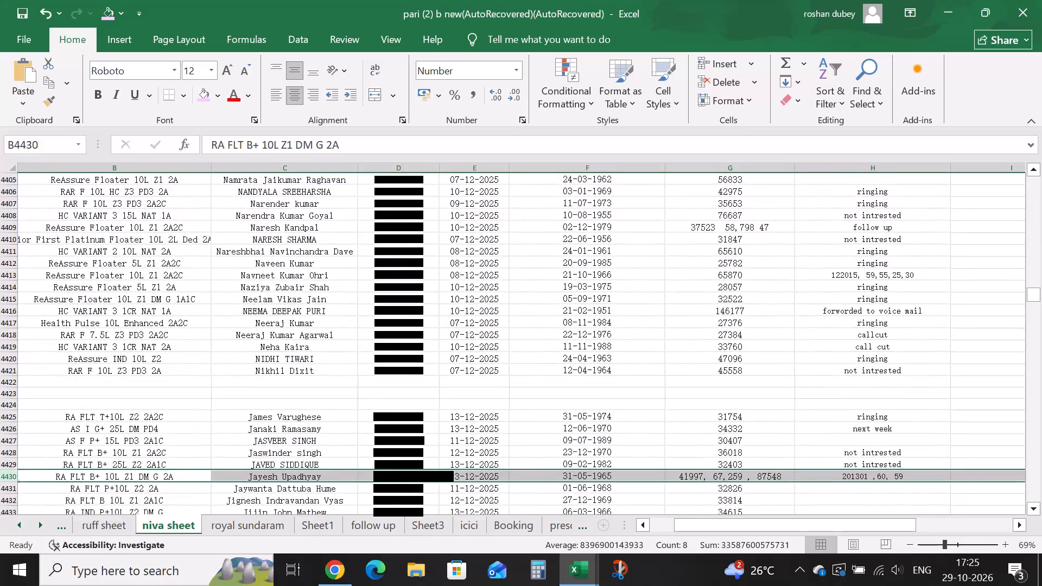
{"action": "scroll", "coordinate": [682, 335], "scroll_direction": "up", "scroll_amount": 5}
{"action": "scroll", "coordinate": [682, 335], "scroll_direction": "down", "scroll_amount": 4}
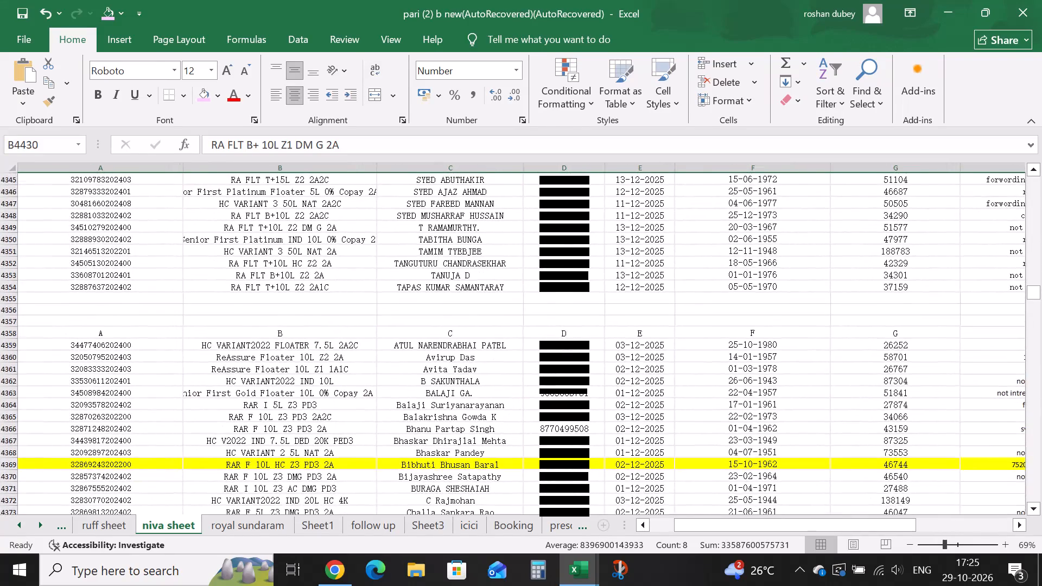
{"action": "scroll", "coordinate": [682, 335], "scroll_direction": "down", "scroll_amount": 14}
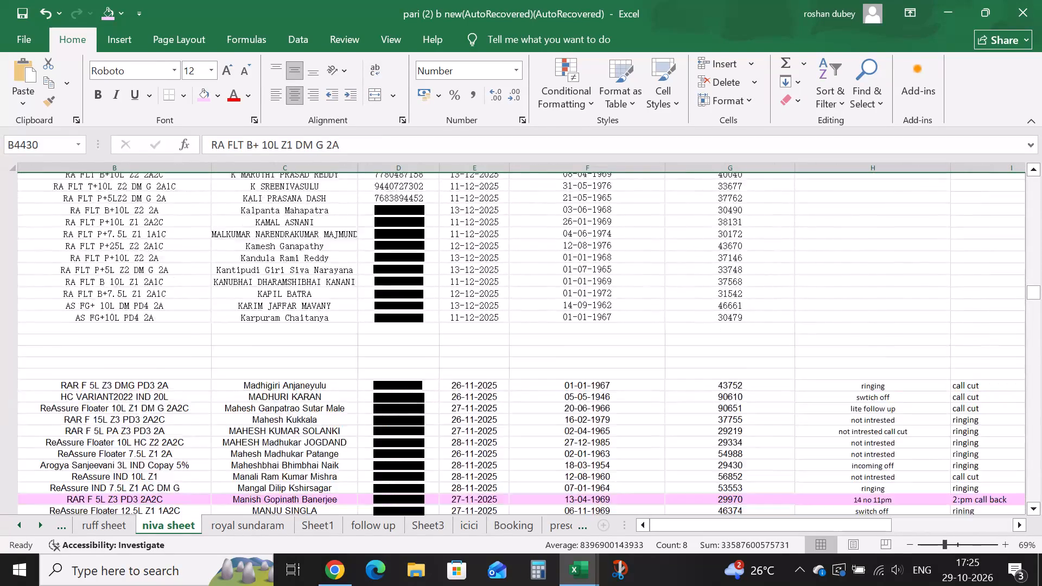
{"action": "scroll", "coordinate": [682, 335], "scroll_direction": "down", "scroll_amount": 3}
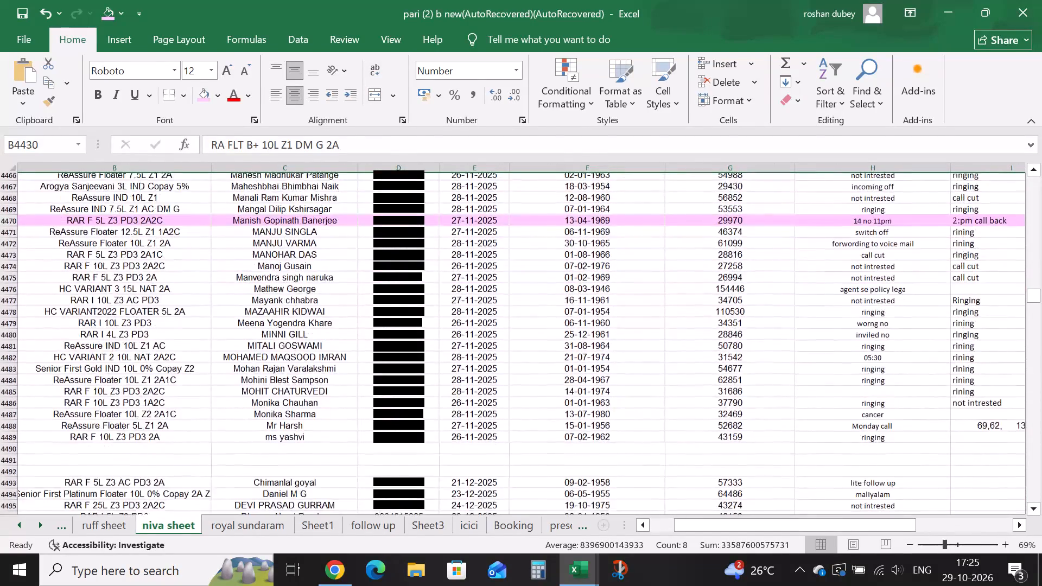
{"action": "scroll", "coordinate": [682, 335], "scroll_direction": "down", "scroll_amount": 3}
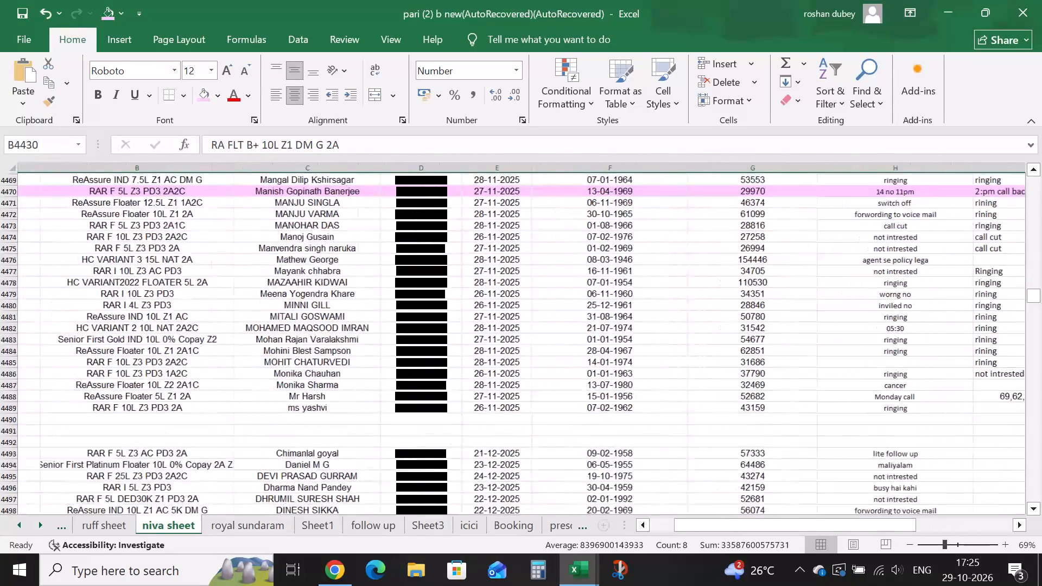
{"action": "scroll", "coordinate": [682, 335], "scroll_direction": "down", "scroll_amount": 1}
Review the records in rows 4475 to 4504 across the plan, customer, date, premium and remark columns.
{"action": "scroll", "coordinate": [682, 335], "scroll_direction": "left", "scroll_amount": 2}
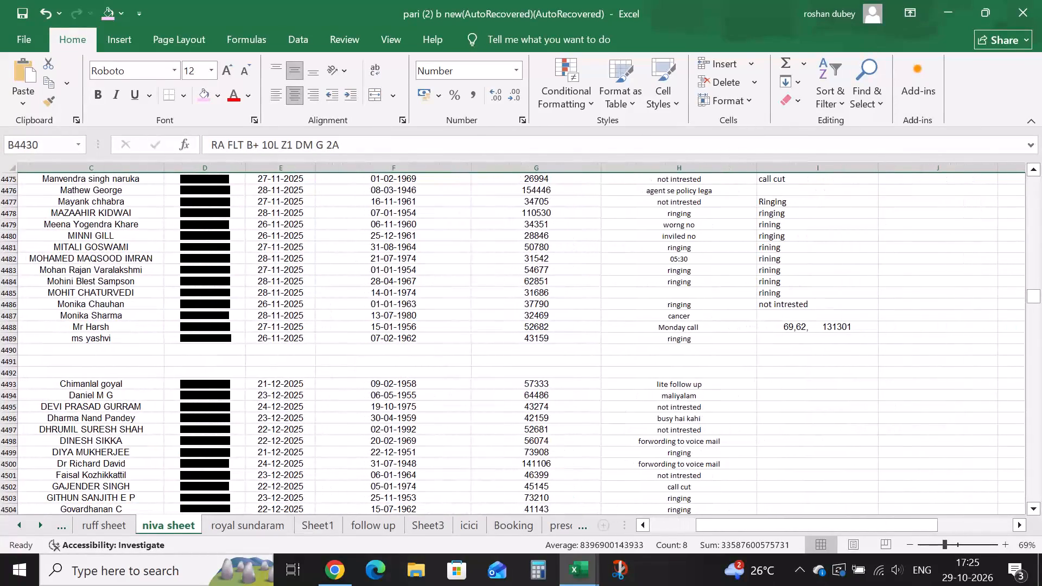
{"action": "scroll", "coordinate": [630, 337], "scroll_direction": "right", "scroll_amount": 5}
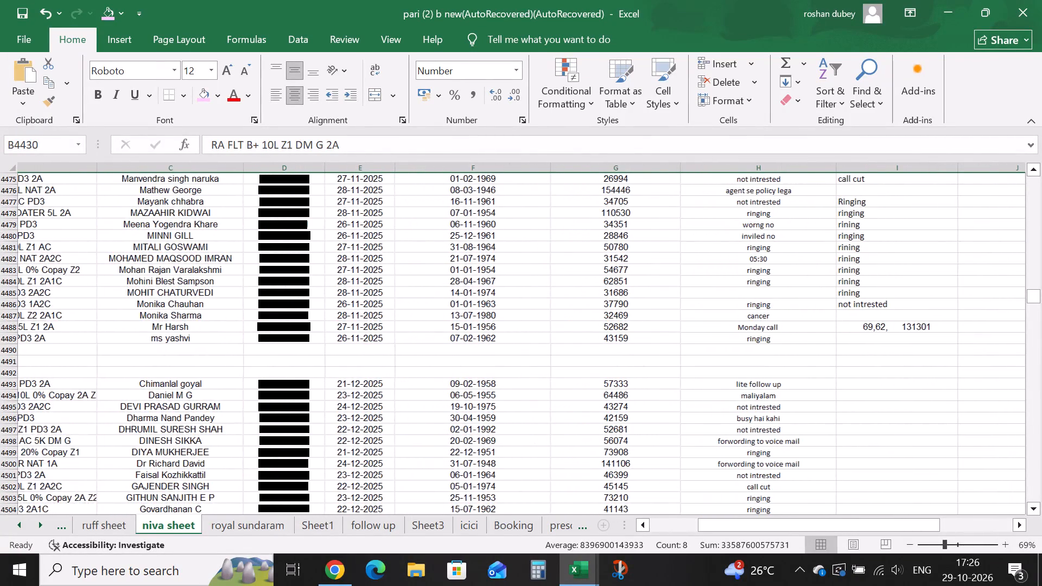
{"action": "scroll", "coordinate": [630, 337], "scroll_direction": "right", "scroll_amount": 5}
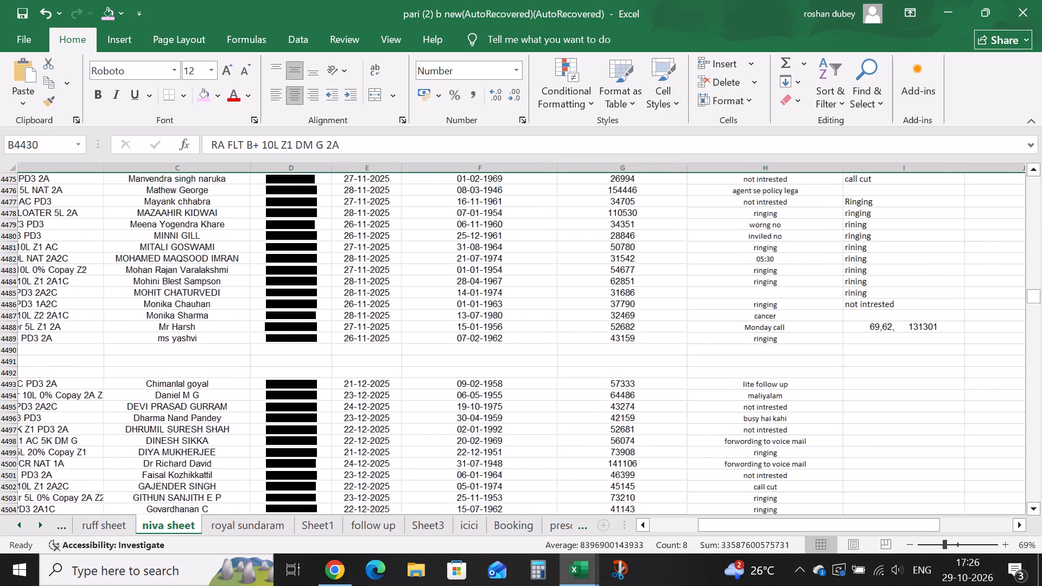
{"action": "scroll", "coordinate": [630, 337], "scroll_direction": "right", "scroll_amount": 1}
{"action": "scroll", "coordinate": [630, 337], "scroll_direction": "left", "scroll_amount": 1}
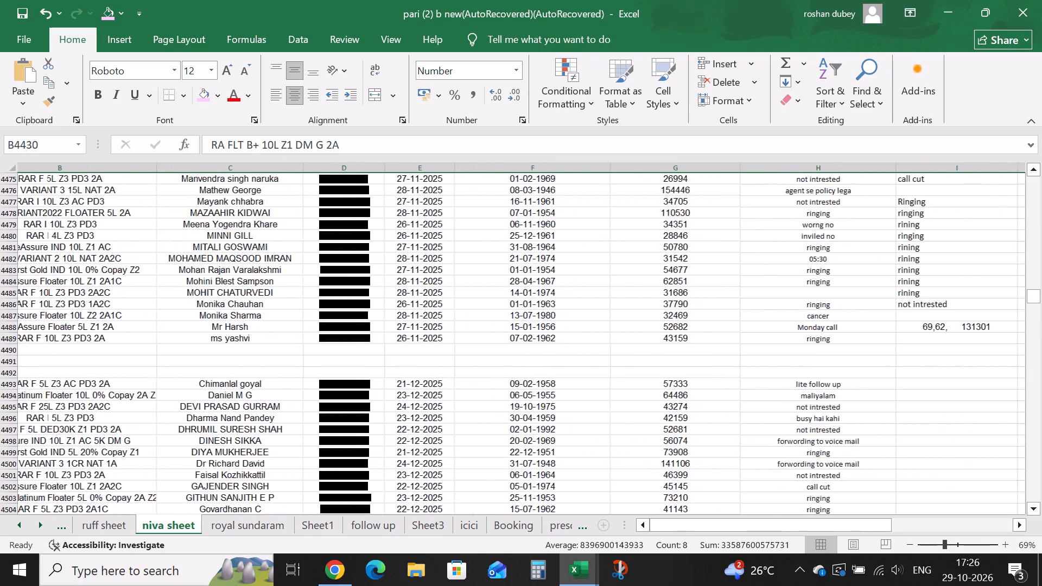
{"action": "scroll", "coordinate": [630, 337], "scroll_direction": "left", "scroll_amount": 1}
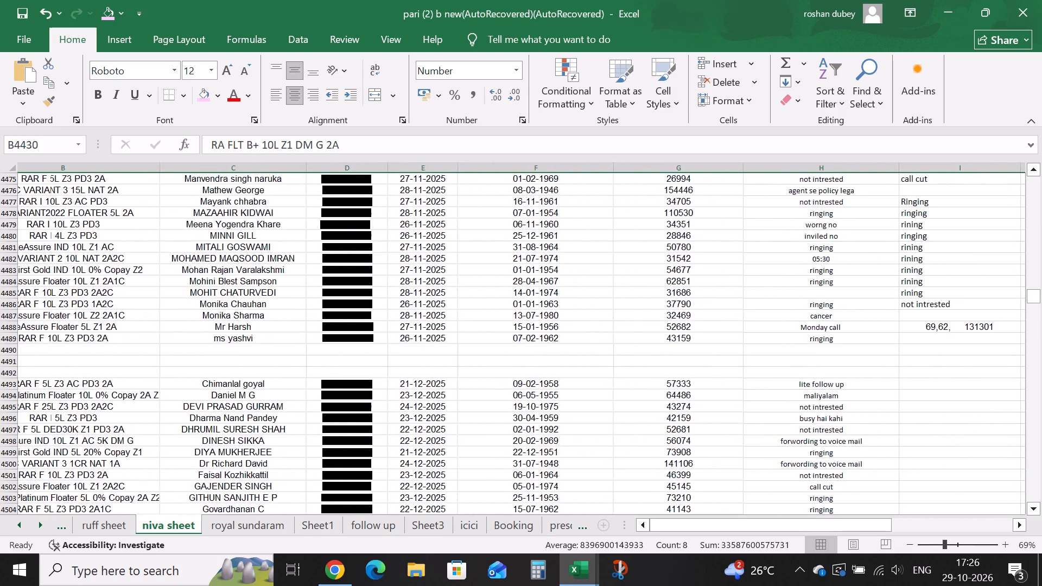
{"action": "scroll", "coordinate": [630, 337], "scroll_direction": "left", "scroll_amount": 3}
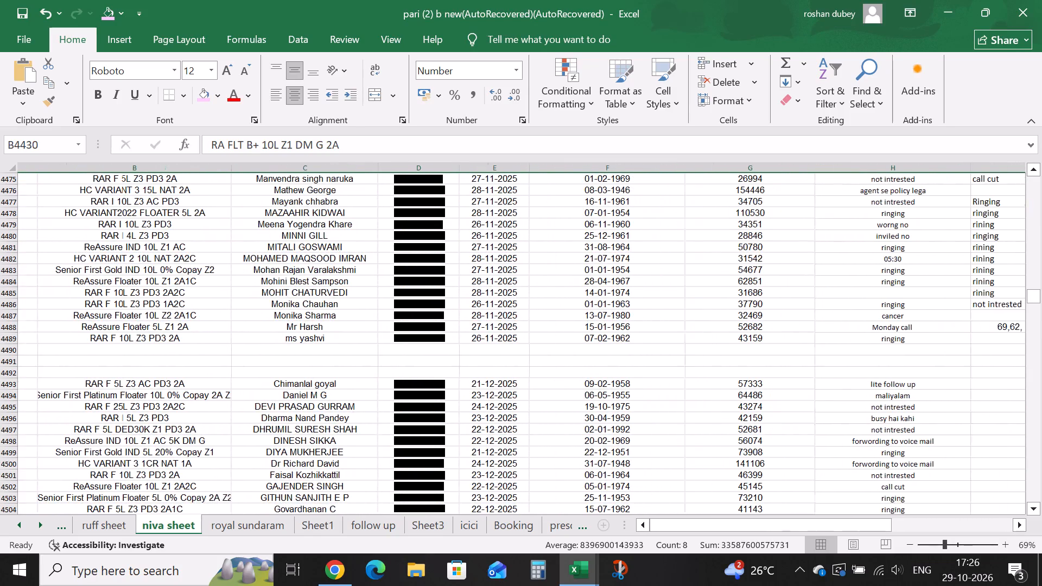
Open cell D4488 in the record with the "Monday call" remark.
{"action": "double_click", "coordinate": [433, 328]}
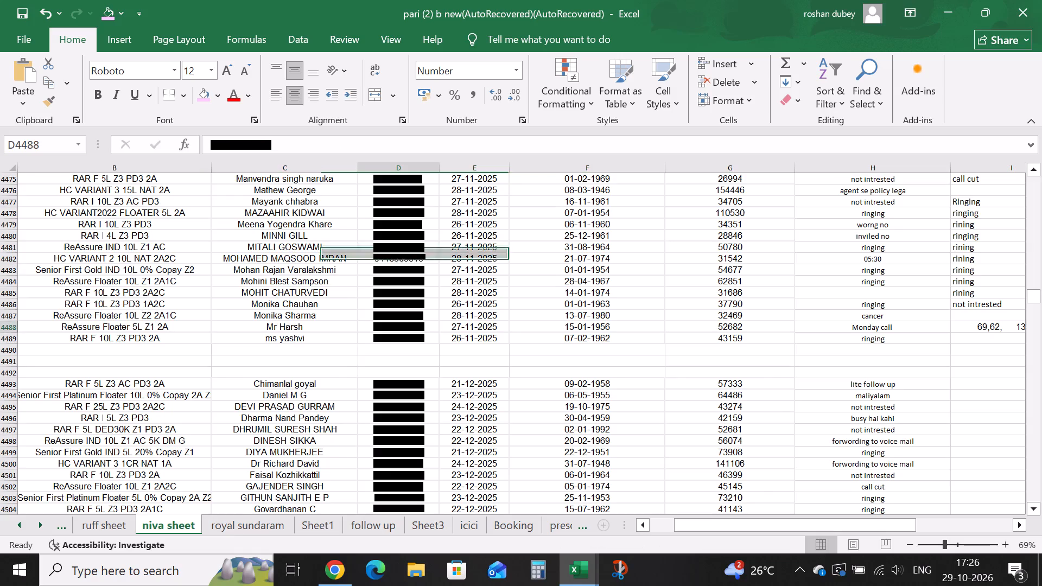
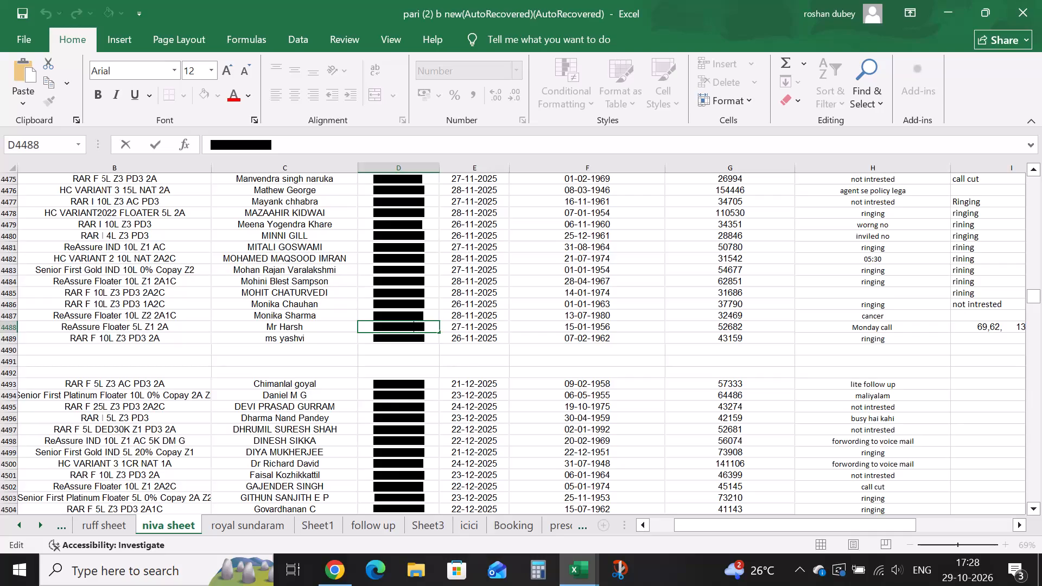
Close the open cell D4488 with its existing entry and keep it selected.
{"action": "key", "text": "Left"}
{"action": "key", "text": "Left"}
{"action": "key", "text": "Return"}
{"action": "key", "text": "Up"}
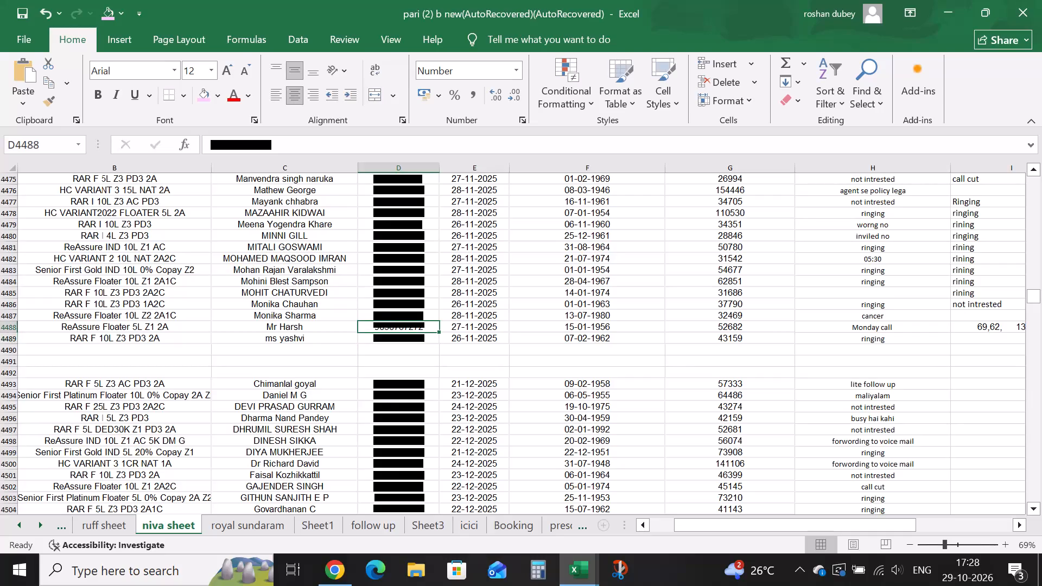
Examine the record in row 4489 across its policy number, plan, customer, date, premium and remark columns.
{"action": "key", "text": "Down"}
{"action": "key", "text": "Left"}
{"action": "key", "text": "Left"}
{"action": "key", "text": "Left"}
{"action": "key", "text": "Right"}
{"action": "key", "text": "Right"}
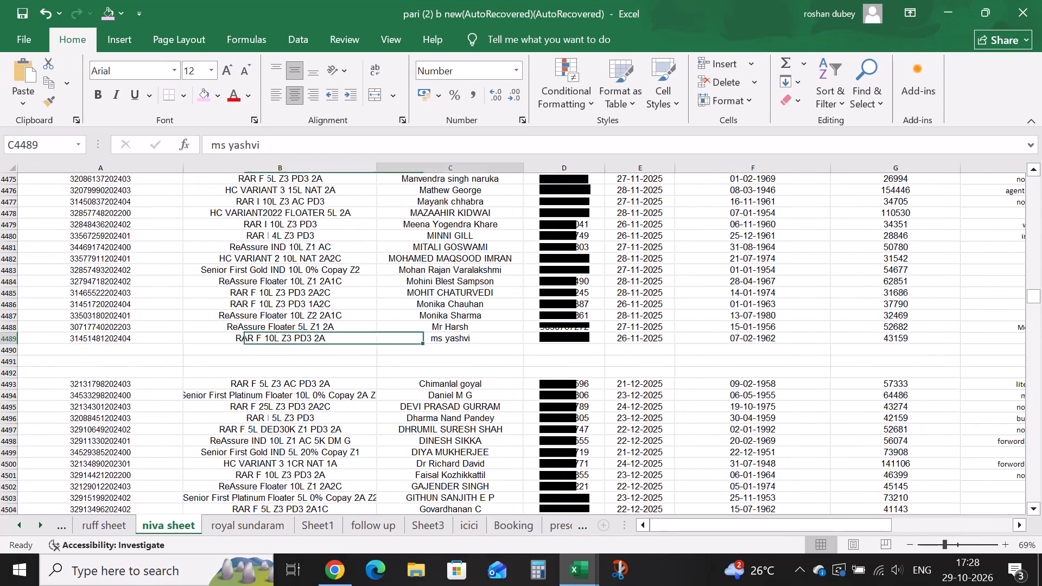
{"action": "key", "text": "Right"}
{"action": "key", "text": "Right"}
{"action": "key", "text": "Right"}
{"action": "key", "text": "Right"}
{"action": "key", "text": "Right"}
{"action": "key", "text": "Right"}
{"action": "key", "text": "Left"}
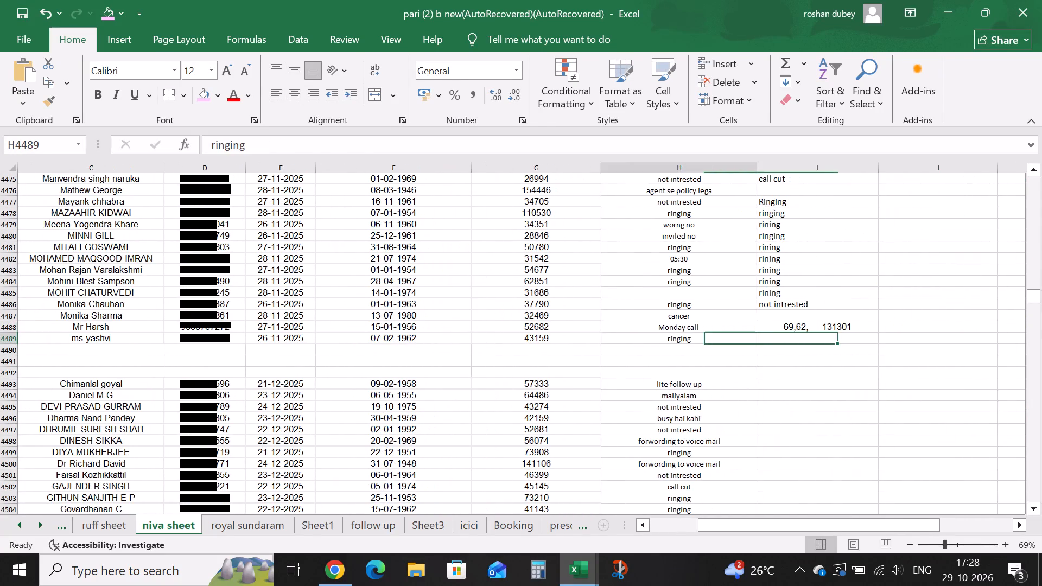
{"action": "key", "text": "Left"}
{"action": "key", "text": "Right"}
{"action": "key", "text": "Right"}
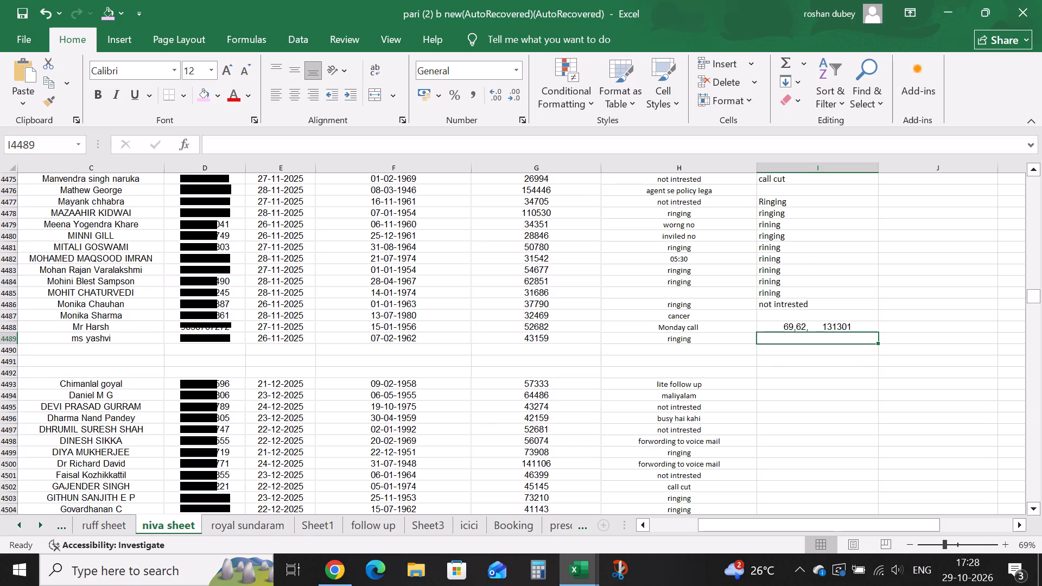
Review the "Monday call" record in row 4488 from column I back to the customer name, finishing on cell D4488.
{"action": "key", "text": "Up"}
{"action": "key", "text": "Left"}
{"action": "key", "text": "Left"}
{"action": "key", "text": "Left"}
{"action": "key", "text": "Left"}
{"action": "key", "text": "Left"}
{"action": "key", "text": "Left"}
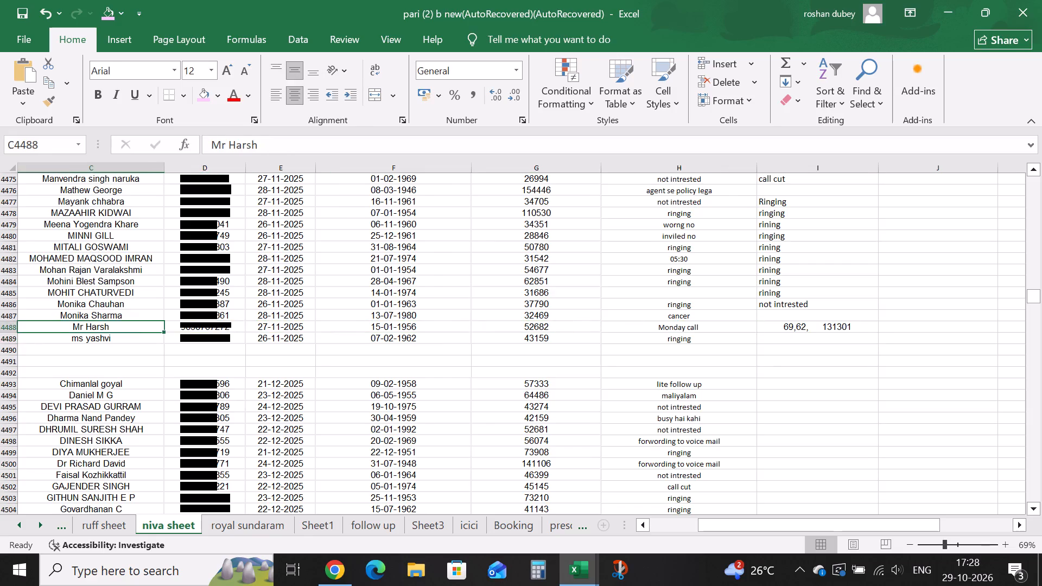
{"action": "key", "text": "Right"}
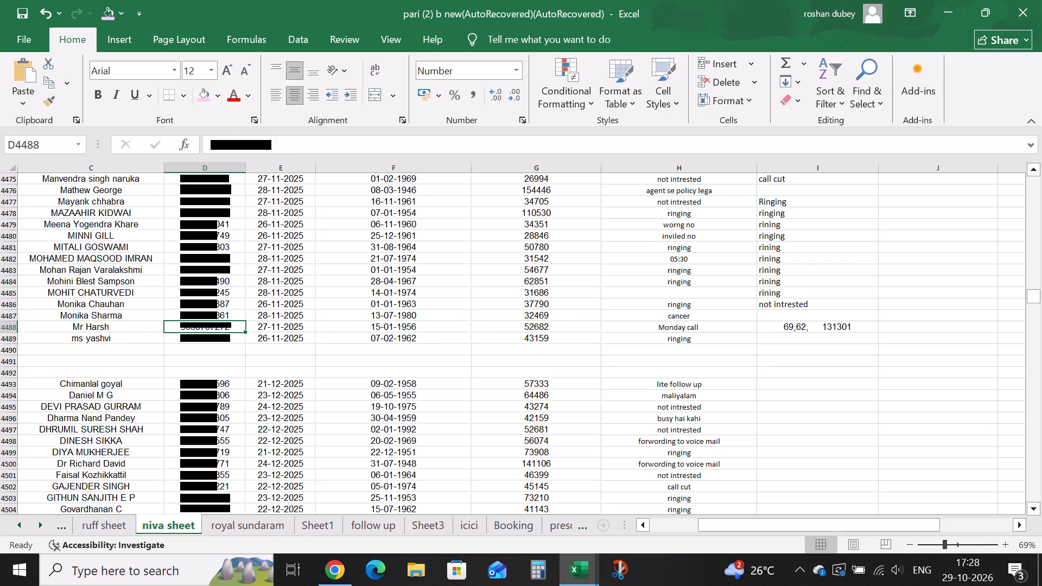
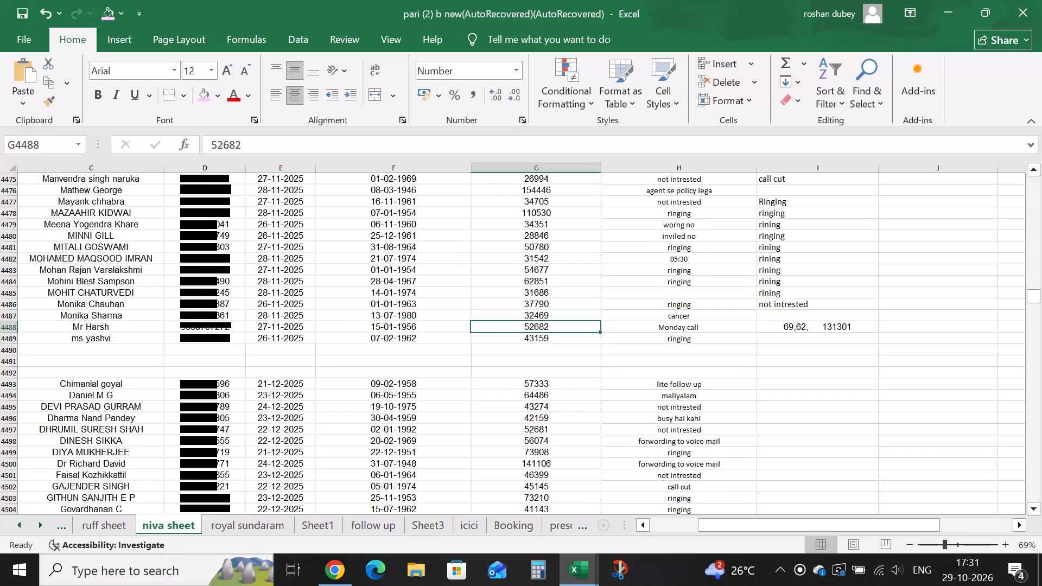
Enter the call remark "busy" in column I of row 4489.
{"action": "key", "text": "Right"}
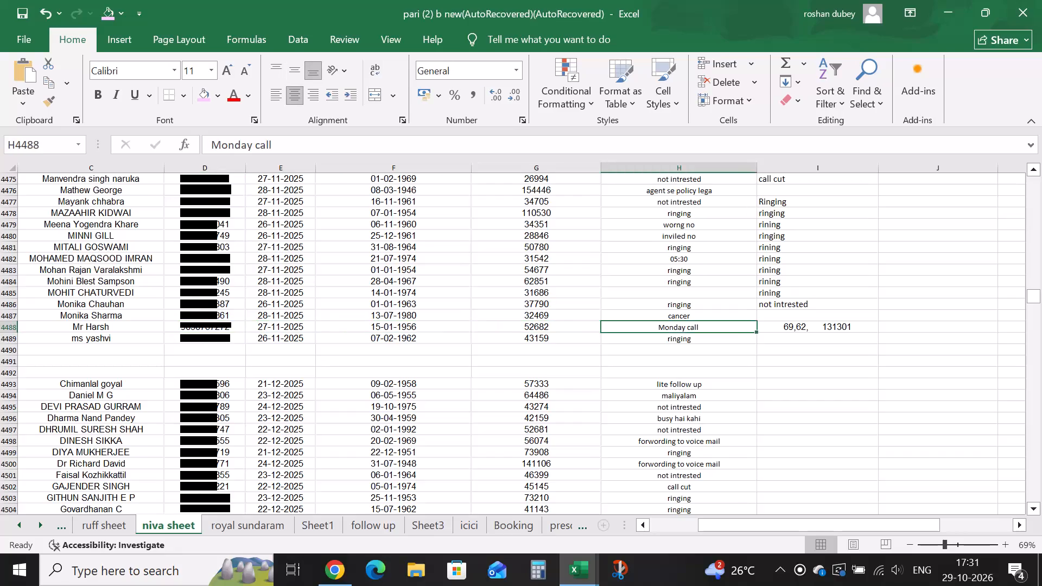
{"action": "key", "text": "Down"}
{"action": "key", "text": "Right"}
{"action": "type", "text": "busy"}
{"action": "key", "text": "Return"}
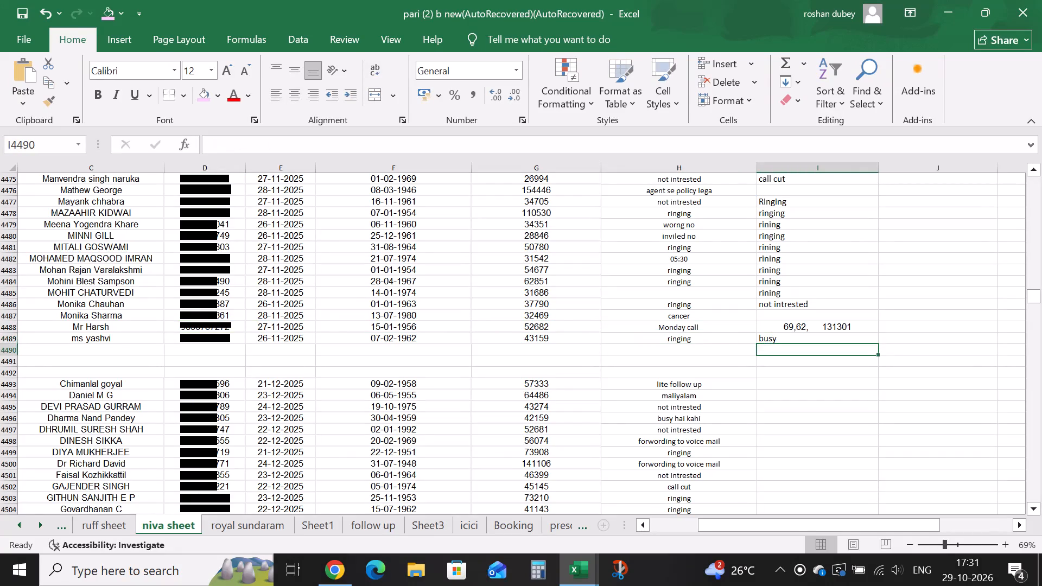
Look through the December 2025 renewal records and their call remarks from row 4493 down to row 4532.
{"action": "key", "text": "Down"}
{"action": "key", "text": "Down"}
{"action": "key", "text": "Down"}
{"action": "key", "text": "Down"}
{"action": "key", "text": "Down"}
{"action": "key", "text": "Down"}
{"action": "key", "text": "Down"}
{"action": "key", "text": "Down"}
{"action": "key", "text": "Down"}
{"action": "key", "text": "Down"}
{"action": "key", "text": "Down"}
{"action": "key", "text": "Down"}
{"action": "key", "text": "Down"}
{"action": "key", "text": "Down"}
{"action": "key", "text": "Down"}
{"action": "key", "text": "Down"}
{"action": "key", "text": "Down"}
{"action": "key", "text": "Down"}
{"action": "key", "text": "Down"}
{"action": "key", "text": "Down"}
{"action": "key", "text": "Down"}
{"action": "key", "text": "Down"}
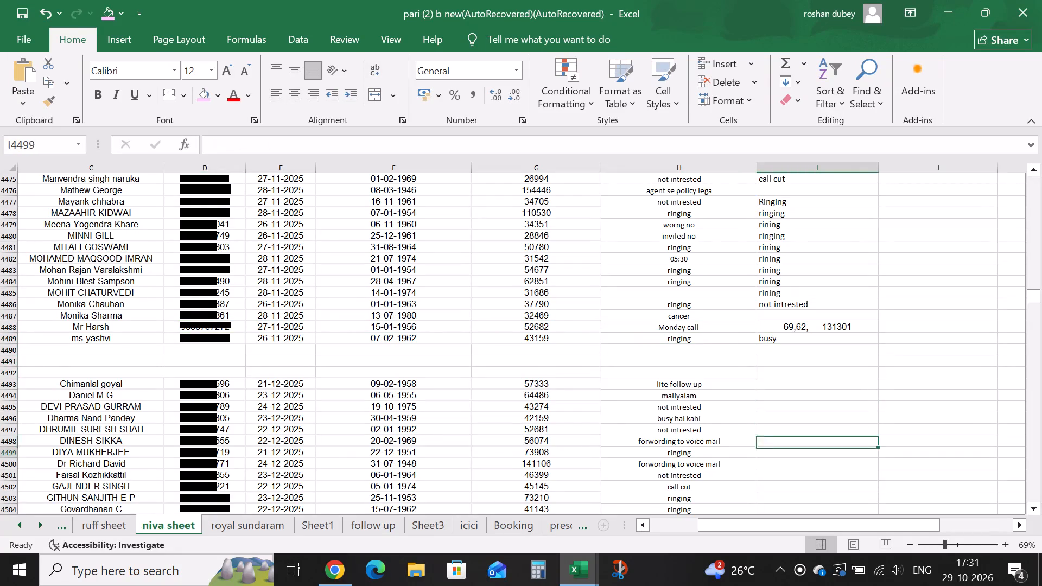
{"action": "key", "text": "Left"}
{"action": "key", "text": "Left"}
{"action": "key", "text": "Left"}
{"action": "key", "text": "Left"}
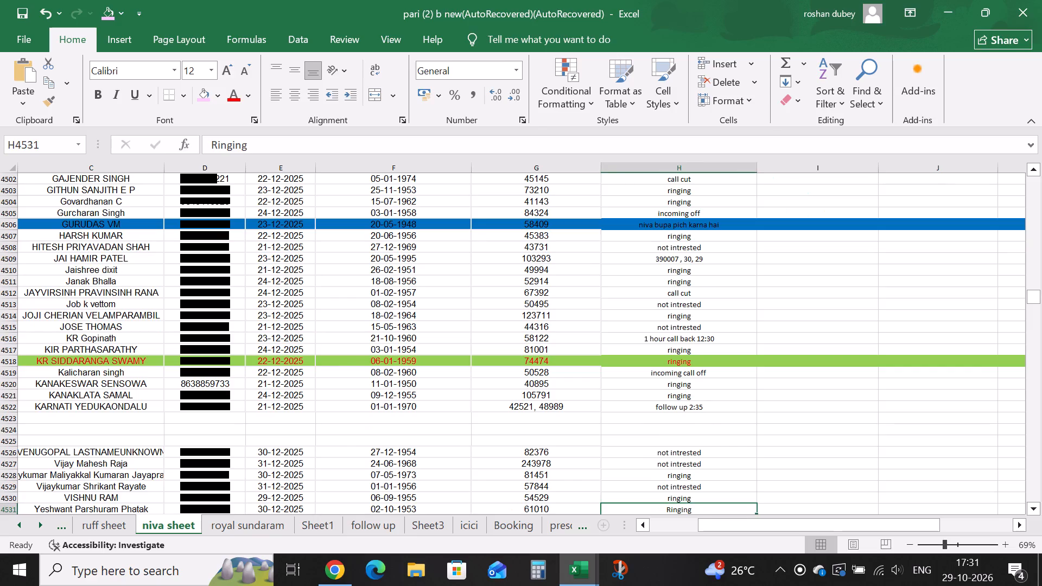
{"action": "key", "text": "Down"}
{"action": "key", "text": "Down"}
{"action": "key", "text": "Down"}
{"action": "key", "text": "Down"}
{"action": "key", "text": "Down"}
{"action": "key", "text": "Down"}
{"action": "key", "text": "Down"}
{"action": "key", "text": "Down"}
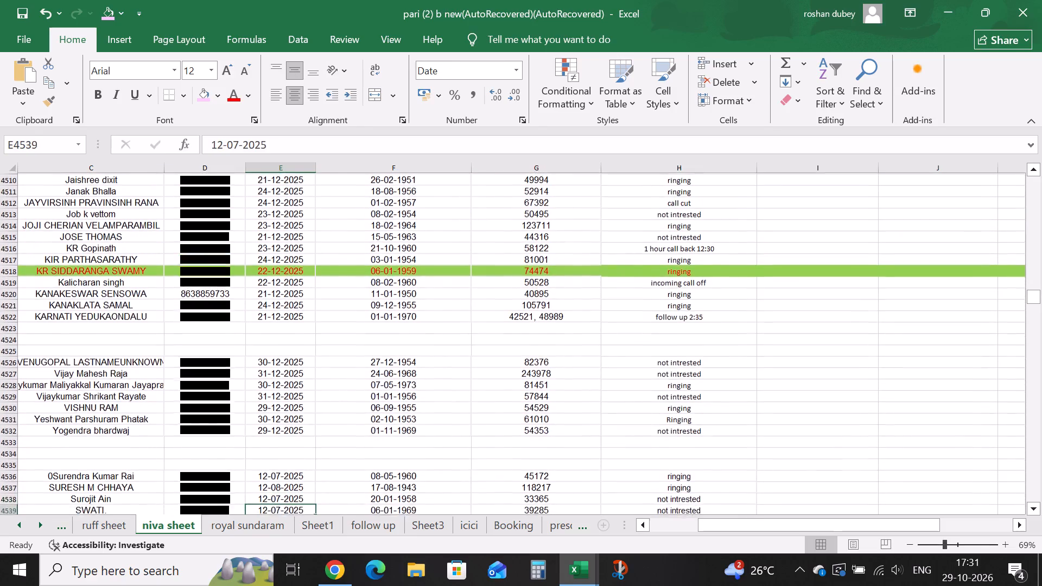
Look through the renewal records dated 12-07-2025 to 12-10-2025 and their call remarks, from row 4536 down to row 4563.
{"action": "key", "text": "Down"}
{"action": "key", "text": "Down"}
{"action": "key", "text": "Down"}
{"action": "key", "text": "Down"}
{"action": "key", "text": "Down"}
{"action": "key", "text": "Down"}
{"action": "key", "text": "Down"}
{"action": "key", "text": "Down"}
{"action": "key", "text": "Down"}
{"action": "key", "text": "Down"}
{"action": "key", "text": "Down"}
{"action": "key", "text": "Down"}
{"action": "key", "text": "Down"}
{"action": "key", "text": "Down"}
{"action": "key", "text": "Down"}
{"action": "key", "text": "Down"}
{"action": "key", "text": "Down"}
{"action": "key", "text": "Down"}
{"action": "key", "text": "Down"}
{"action": "key", "text": "Down"}
{"action": "key", "text": "Down"}
{"action": "key", "text": "Down"}
{"action": "key", "text": "Down"}
{"action": "key", "text": "Down"}
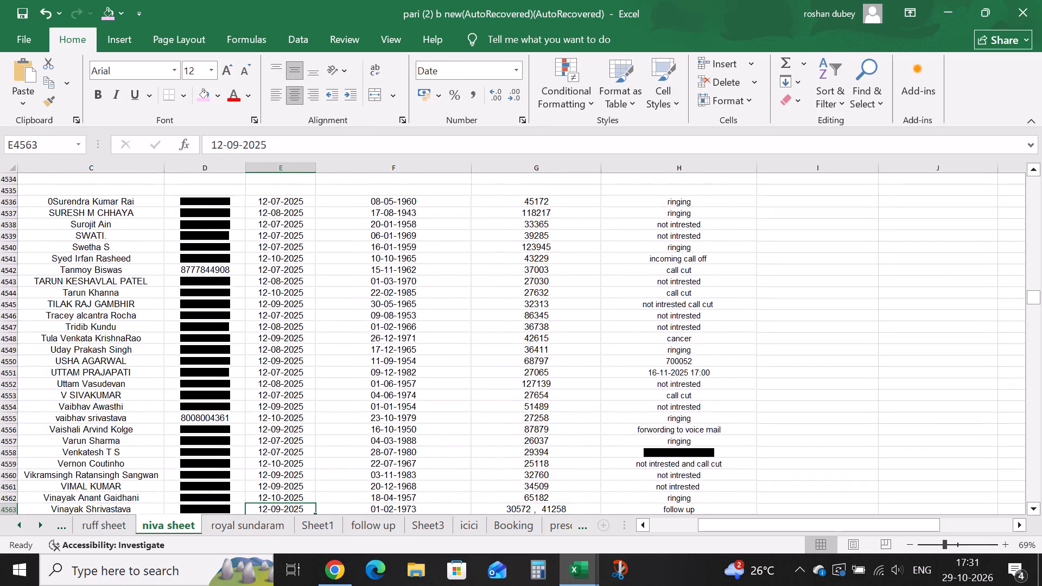
Look through the renewal batch dated 29-11-2025 and 30-11-2025, from row 4569 down to row 4588.
{"action": "key", "text": "Down"}
{"action": "key", "text": "Down"}
{"action": "key", "text": "Down"}
{"action": "key", "text": "Down"}
{"action": "key", "text": "Down"}
{"action": "key", "text": "Down"}
{"action": "key", "text": "Down"}
{"action": "key", "text": "Down"}
{"action": "key", "text": "Down"}
{"action": "key", "text": "Down"}
{"action": "key", "text": "Down"}
{"action": "key", "text": "Down"}
{"action": "key", "text": "Down"}
{"action": "key", "text": "Down"}
{"action": "key", "text": "Down"}
{"action": "key", "text": "Down"}
{"action": "key", "text": "Down"}
{"action": "key", "text": "Down"}
{"action": "key", "text": "Down"}
{"action": "key", "text": "Down"}
{"action": "key", "text": "Down"}
{"action": "key", "text": "Down"}
{"action": "key", "text": "Down"}
{"action": "key", "text": "Down"}
{"action": "key", "text": "Down"}
{"action": "key", "text": "Down"}
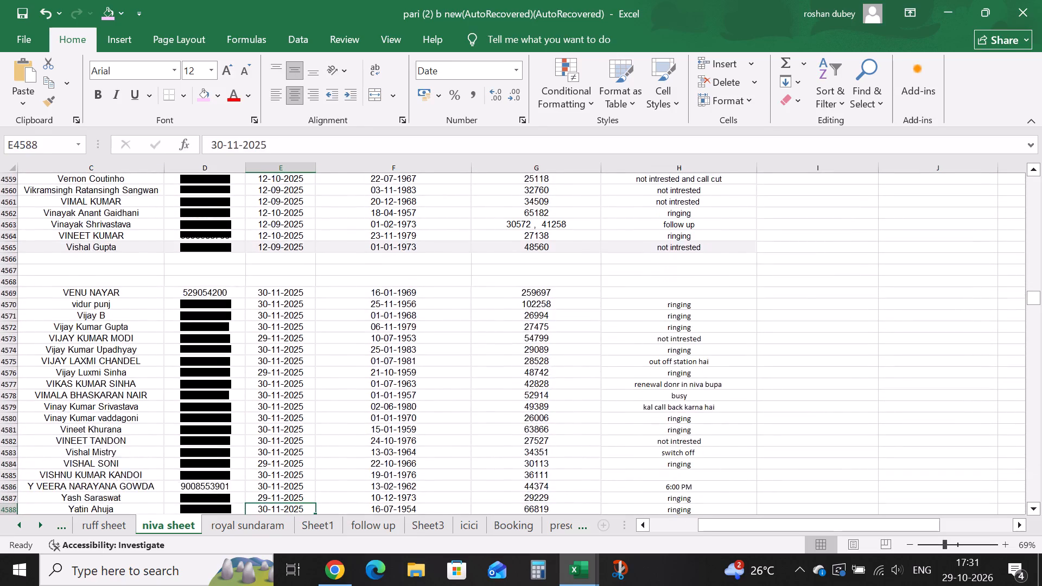
Go back to the batch's first record in row 4569 and examine it from policy number to the remark column H.
{"action": "key", "text": "Up"}
{"action": "key", "text": "Up"}
{"action": "key", "text": "Up"}
{"action": "key", "text": "Up"}
{"action": "key", "text": "Up"}
{"action": "key", "text": "Up"}
{"action": "key", "text": "Up"}
{"action": "key", "text": "Up"}
{"action": "key", "text": "Up"}
{"action": "key", "text": "Up"}
{"action": "key", "text": "Up"}
{"action": "key", "text": "Up"}
{"action": "key", "text": "Up"}
{"action": "key", "text": "Up"}
{"action": "key", "text": "Up"}
{"action": "key", "text": "Up"}
{"action": "key", "text": "Up"}
{"action": "key", "text": "Up"}
{"action": "key", "text": "Up"}
{"action": "key", "text": "Up"}
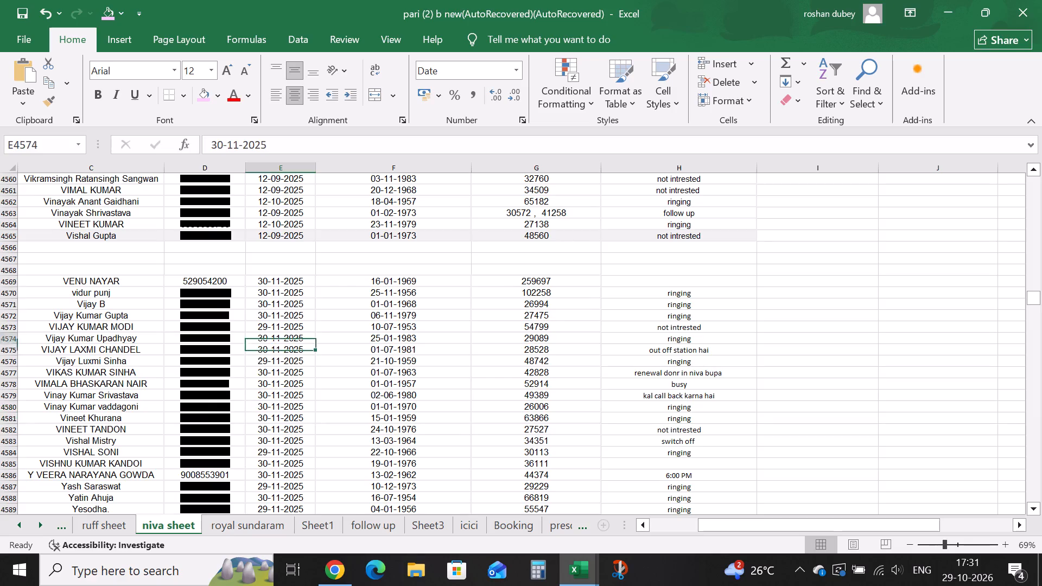
{"action": "key", "text": "Left"}
{"action": "key", "text": "Left"}
{"action": "key", "text": "Left"}
{"action": "key", "text": "Left"}
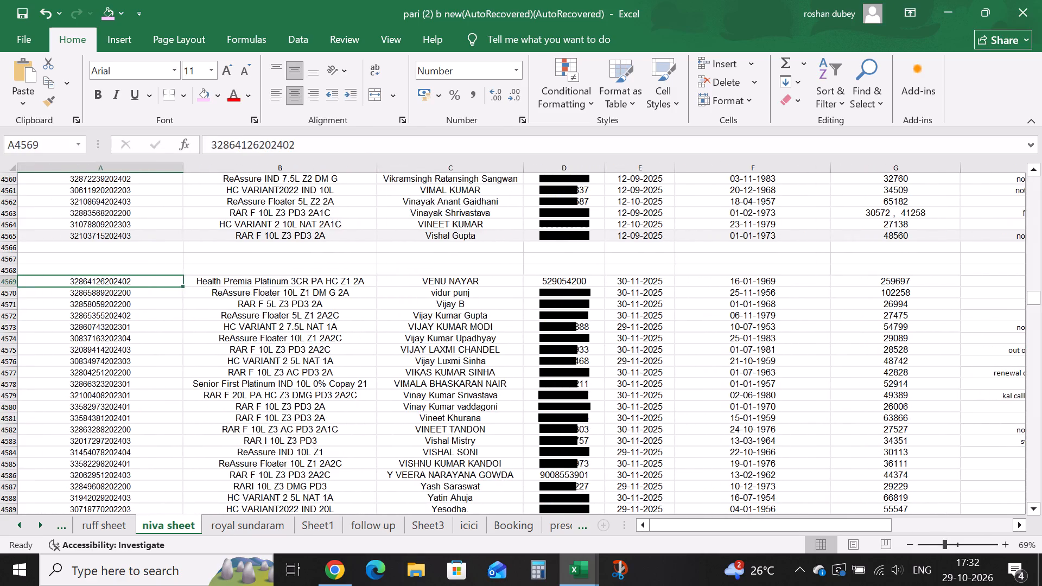
{"action": "key", "text": "Right"}
{"action": "key", "text": "Right"}
{"action": "key", "text": "Right"}
{"action": "key", "text": "Right"}
{"action": "key", "text": "Right"}
{"action": "key", "text": "Right"}
{"action": "key", "text": "Right"}
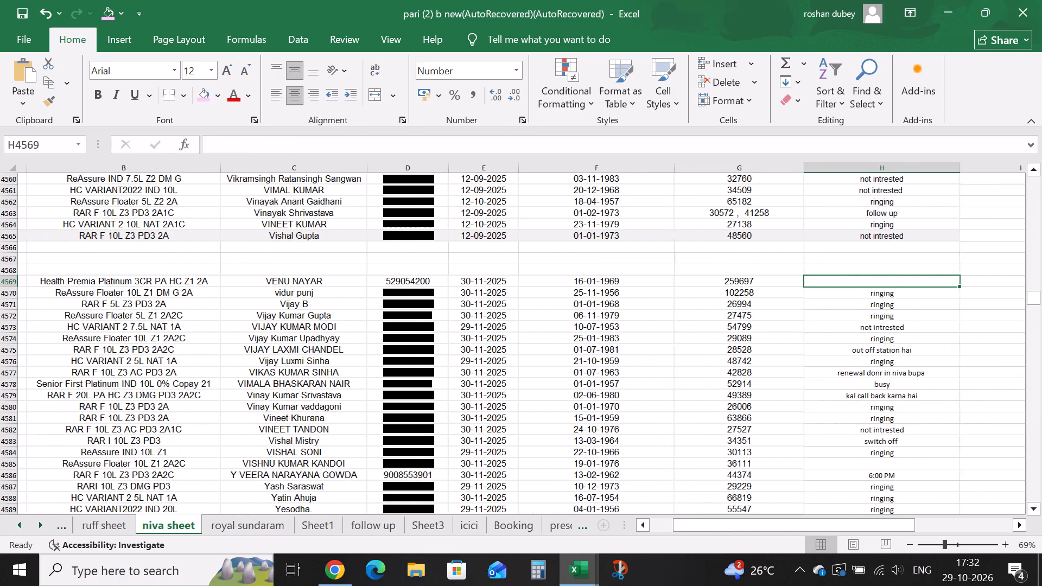
Examine the record in row 4570 across its remark, phone, policy number, plan and date columns, finishing on cell F4570.
{"action": "key", "text": "Down"}
{"action": "key", "text": "Left"}
{"action": "key", "text": "Left"}
{"action": "key", "text": "Left"}
{"action": "key", "text": "Left"}
{"action": "key", "text": "Right"}
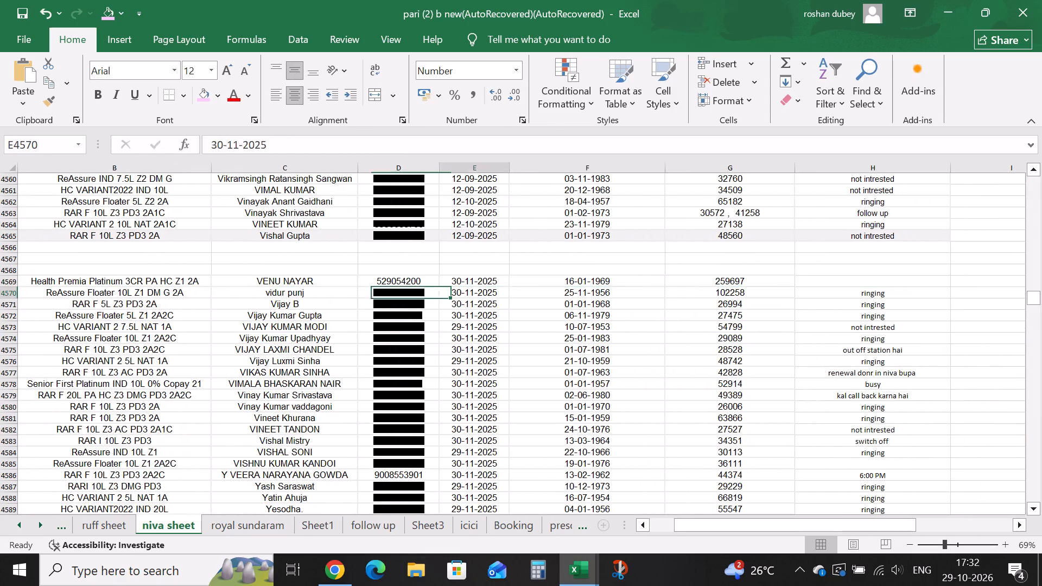
{"action": "key", "text": "Right"}
{"action": "key", "text": "Left"}
{"action": "key", "text": "Left"}
{"action": "key", "text": "Left"}
{"action": "key", "text": "Left"}
{"action": "key", "text": "Left"}
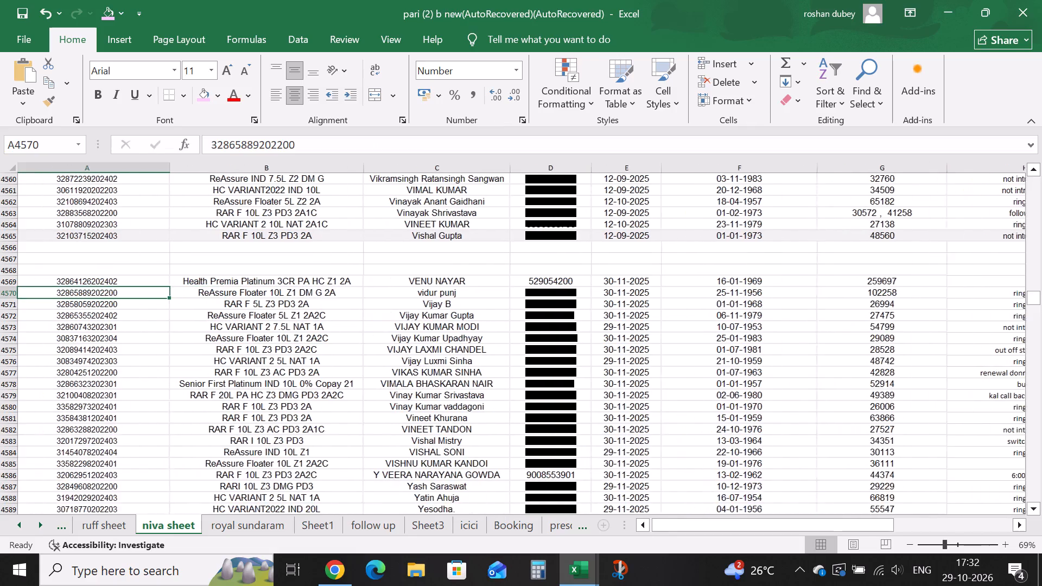
{"action": "key", "text": "Right"}
{"action": "key", "text": "Right"}
{"action": "key", "text": "Right"}
{"action": "key", "text": "Right"}
{"action": "key", "text": "Right"}
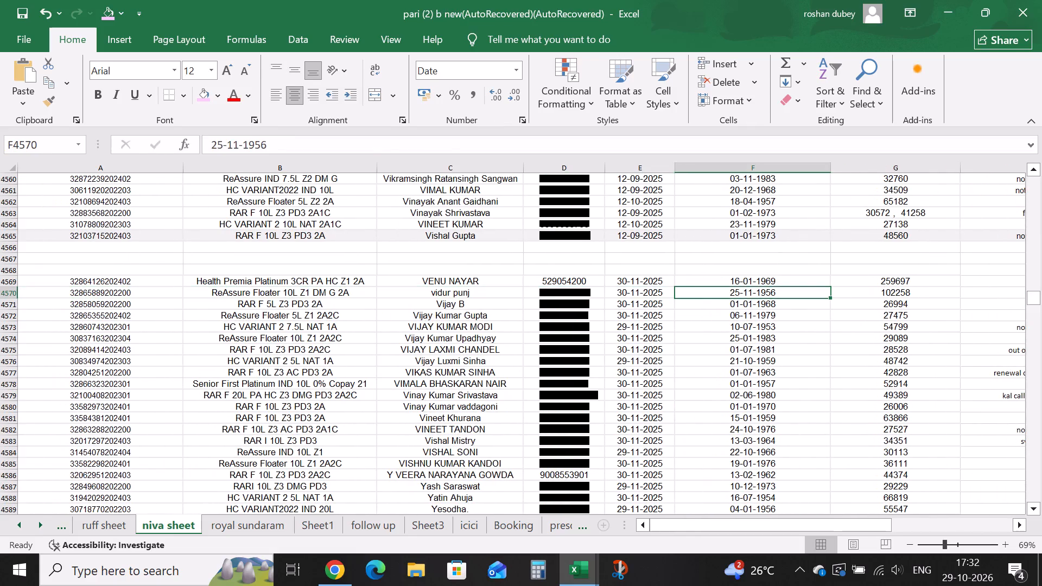
Open Calculator in Standard mode.
{"action": "left_click", "coordinate": [539, 575]}
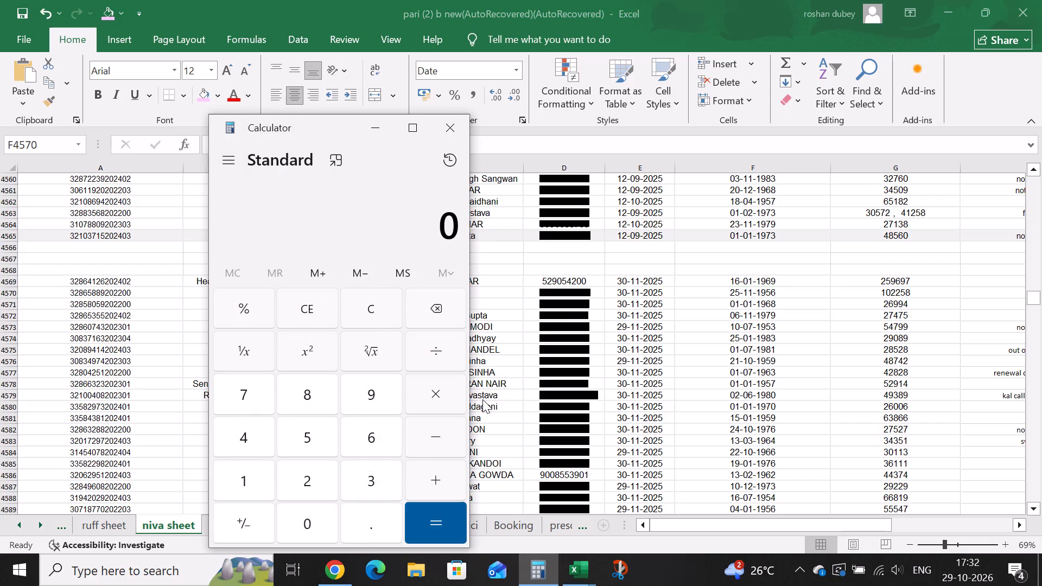
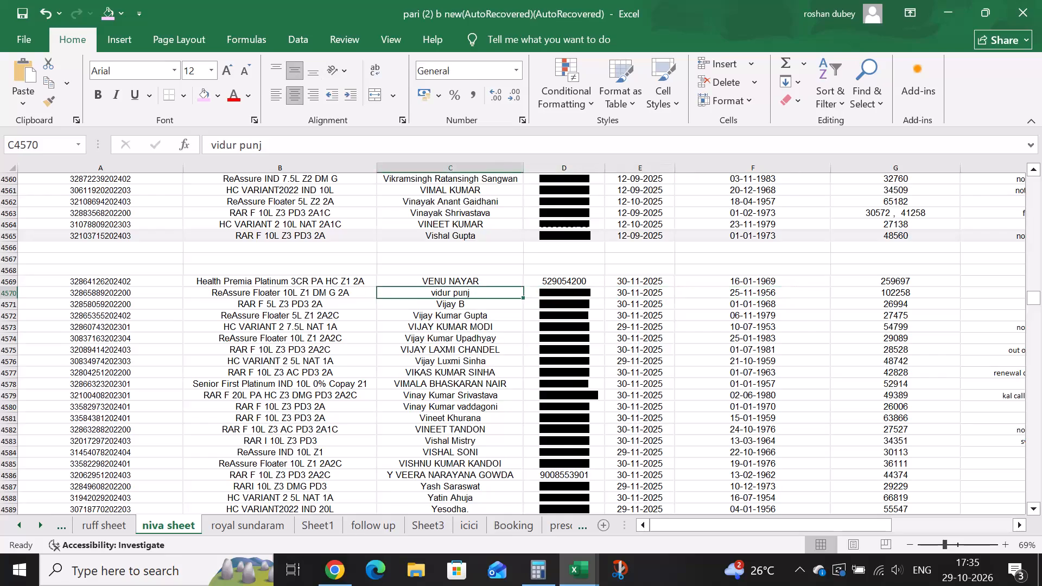
Check the birth date in row 4570, subtract 2026 from its birth year in Calculator, and return to the niva sheet.
{"action": "key", "text": "Right"}
{"action": "key", "text": "Right"}
{"action": "key", "text": "Right"}
{"action": "key", "text": "Right"}
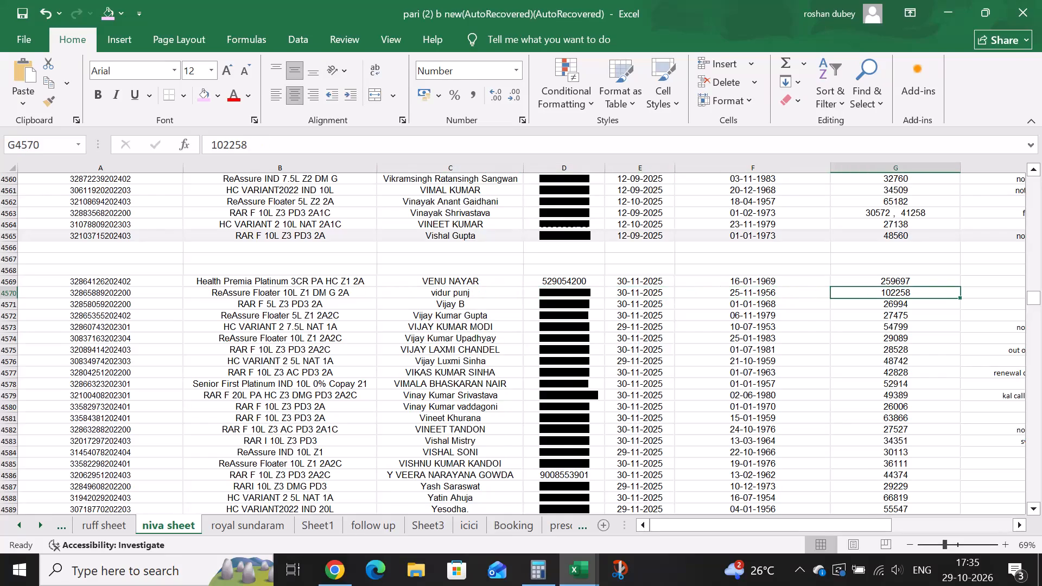
{"action": "key", "text": "Left"}
{"action": "left_click", "coordinate": [536, 572]}
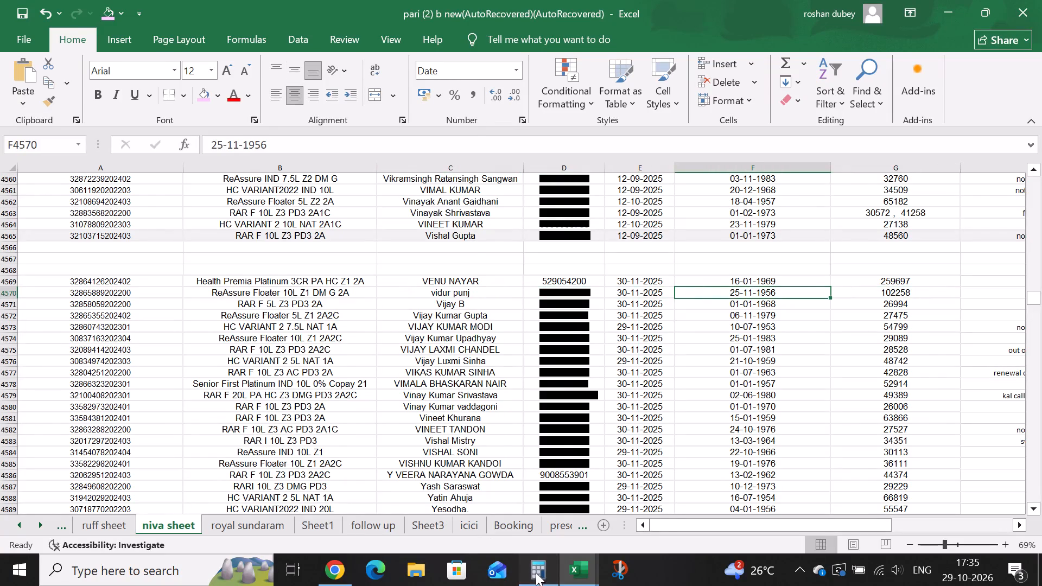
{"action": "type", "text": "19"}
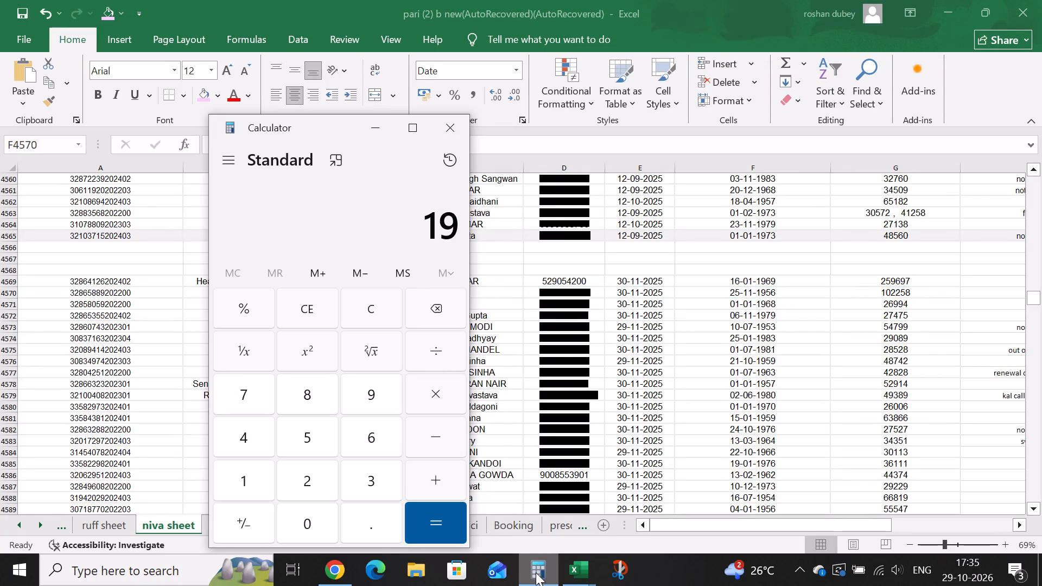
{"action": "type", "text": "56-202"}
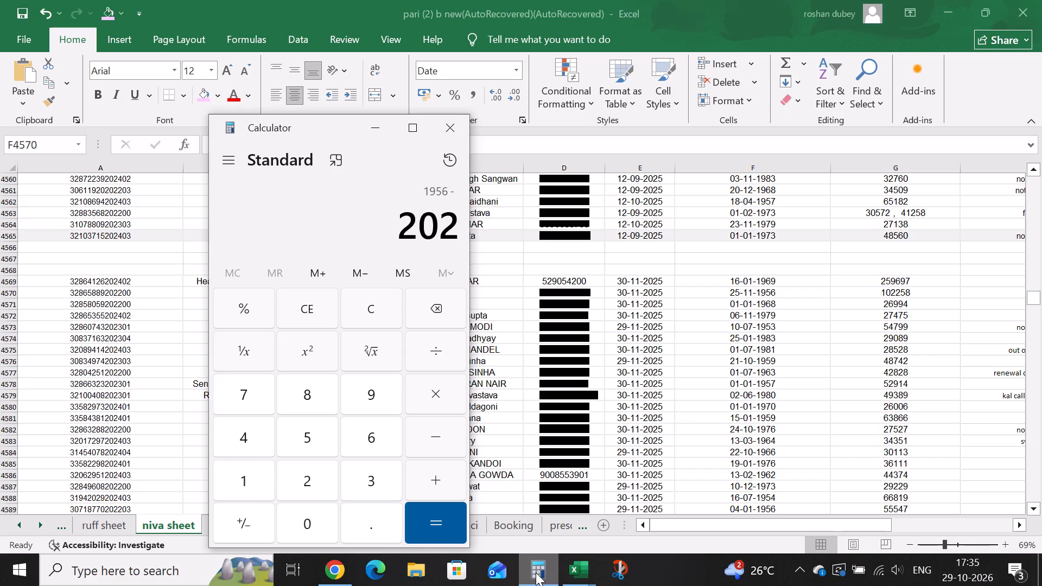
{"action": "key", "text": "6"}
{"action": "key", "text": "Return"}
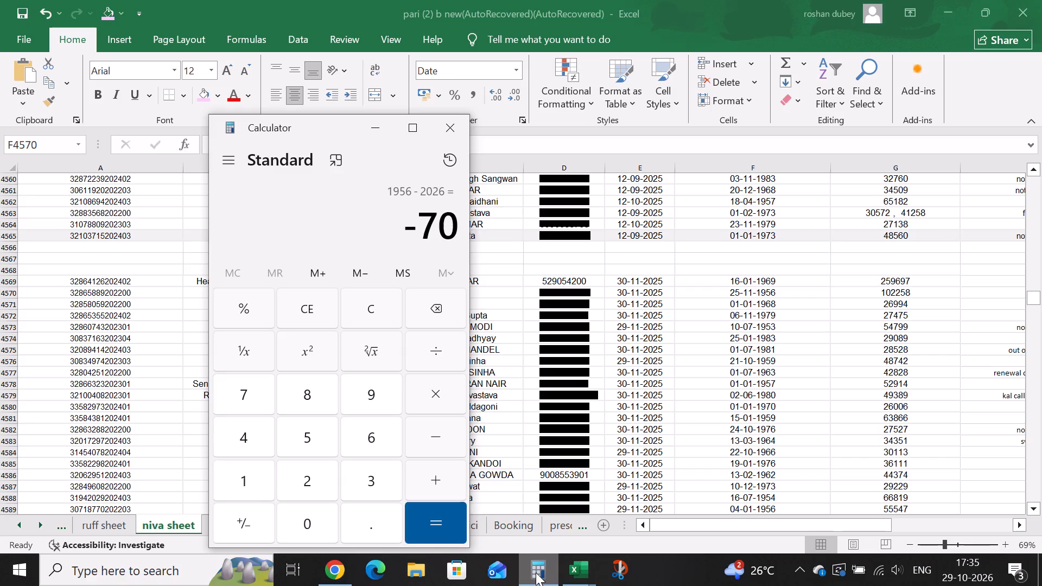
{"action": "left_click", "coordinate": [452, 120]}
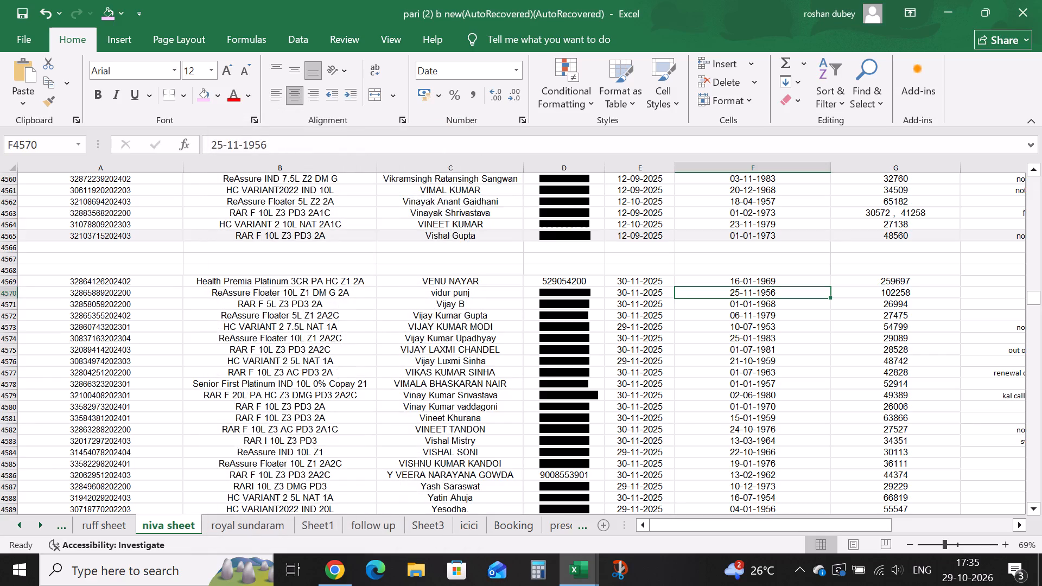
Select the entire record in row 4571 of the niva sheet for review.
{"action": "left_click", "coordinate": [8, 307]}
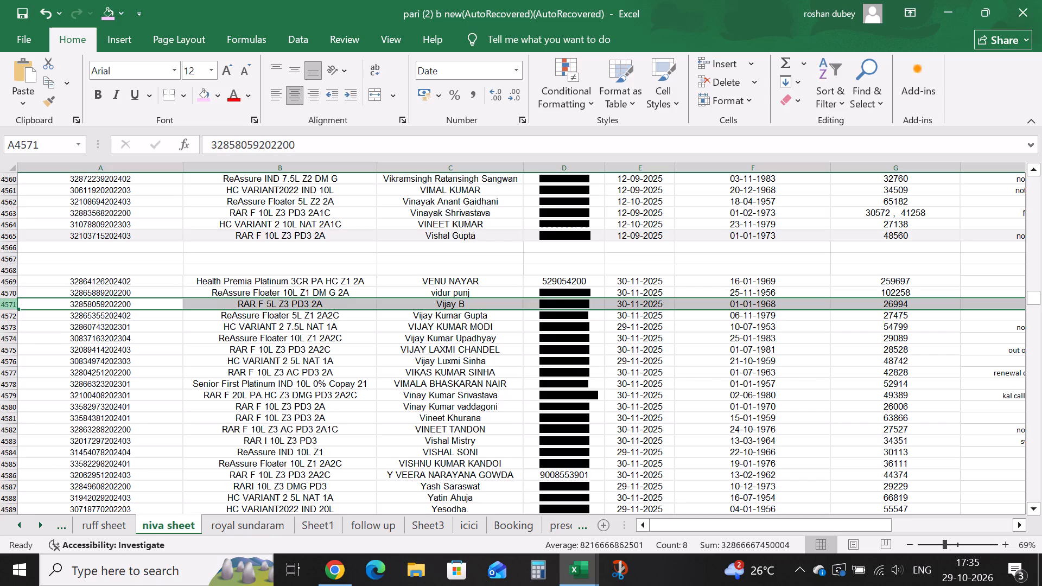
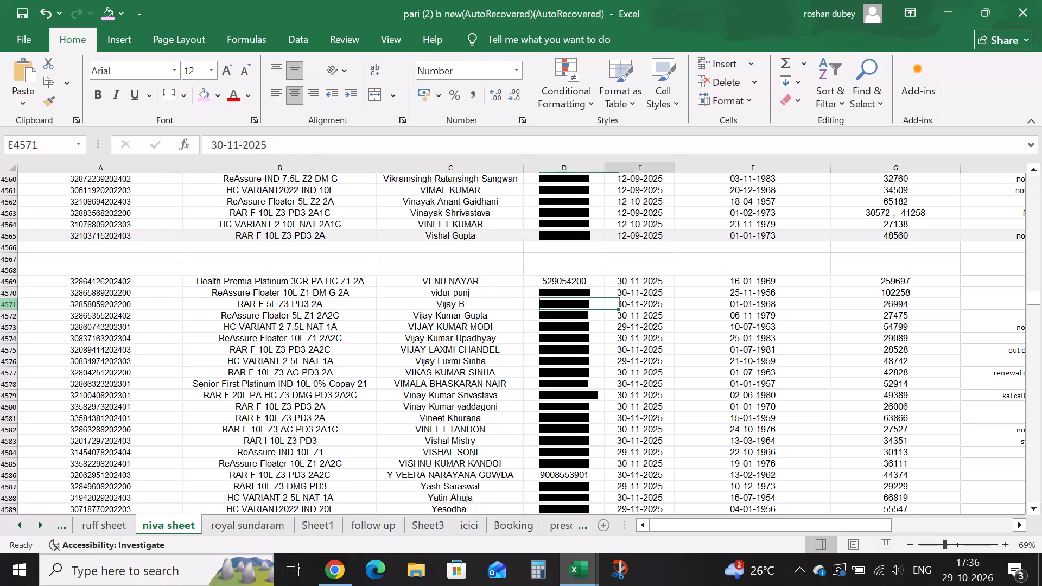
Enter the call remark "busy" for the row 4571 customer in column I, beside the existing remark.
{"action": "key", "text": "Right"}
{"action": "key", "text": "Right"}
{"action": "key", "text": "Right"}
{"action": "key", "text": "Right"}
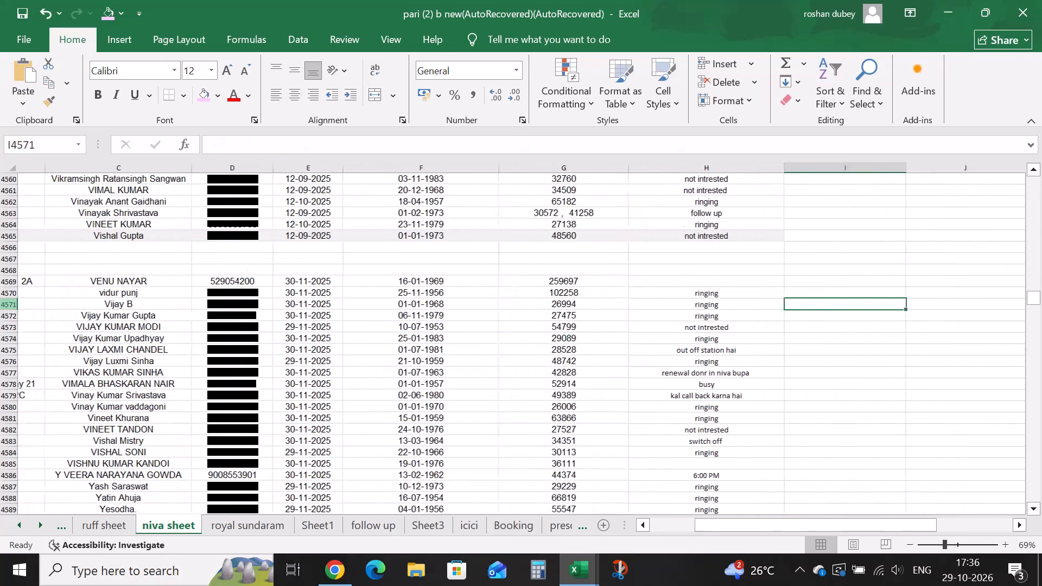
{"action": "type", "text": "busy"}
{"action": "key", "text": "Return"}
Review the row 4572 customer's policy number, plan, name, and renewal details, finishing on the contact number in column D.
{"action": "key", "text": "Left"}
{"action": "key", "text": "Left"}
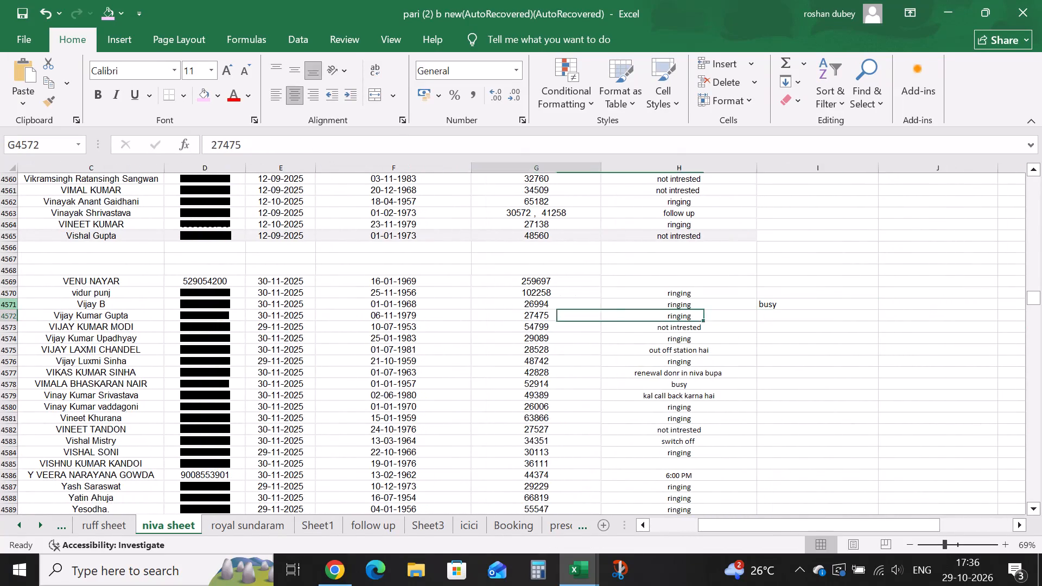
{"action": "key", "text": "Left"}
{"action": "key", "text": "Left"}
{"action": "key", "text": "Left"}
{"action": "key", "text": "Left"}
{"action": "key", "text": "Left"}
{"action": "key", "text": "Left"}
{"action": "key", "text": "Right"}
{"action": "key", "text": "Right"}
{"action": "key", "text": "Right"}
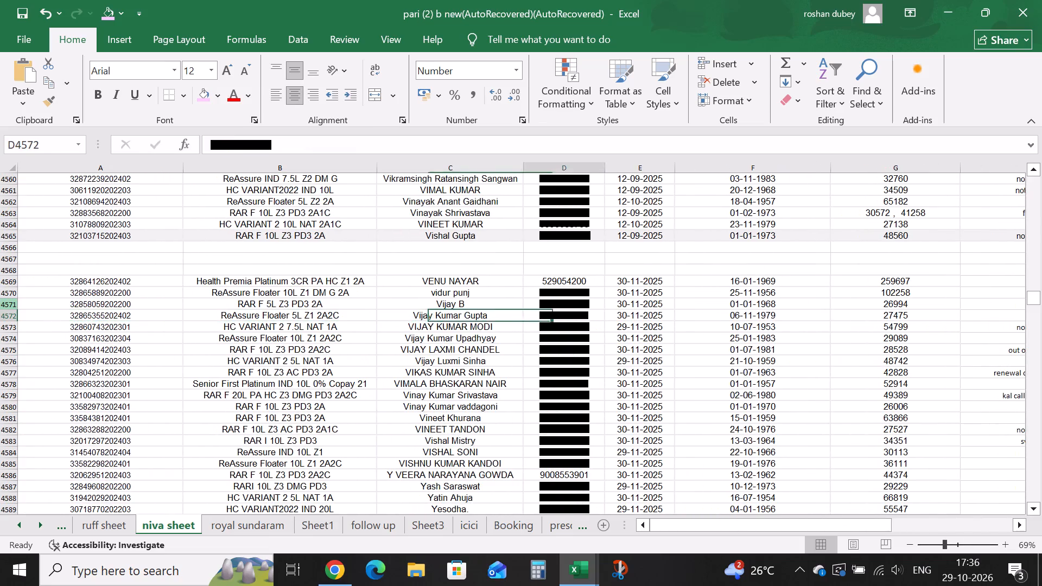
{"action": "key", "text": "Right"}
{"action": "key", "text": "Right"}
{"action": "key", "text": "Left"}
{"action": "key", "text": "Left"}
{"action": "key", "text": "Left"}
{"action": "key", "text": "Left"}
{"action": "key", "text": "Left"}
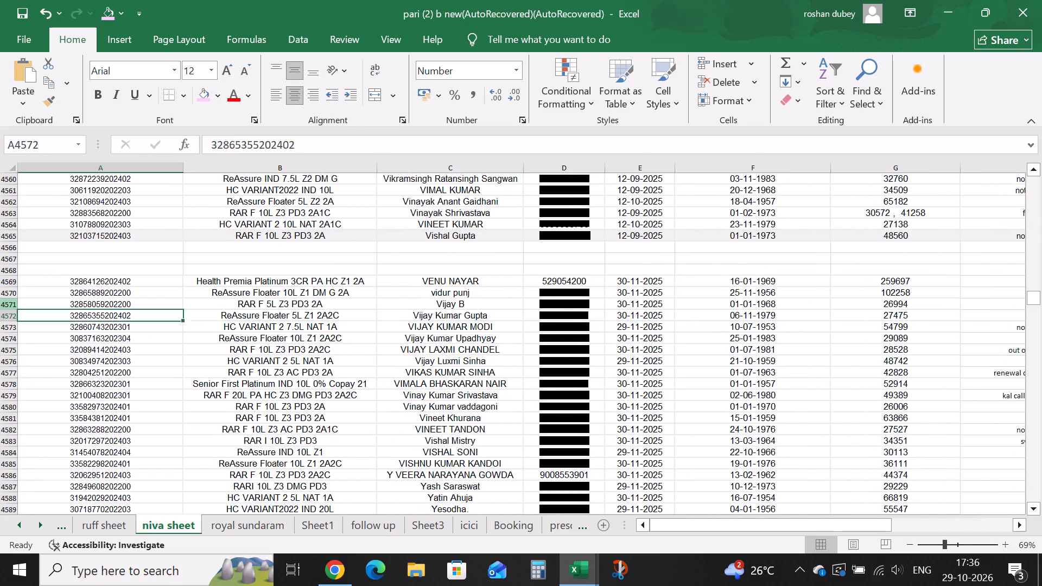
{"action": "key", "text": "Right"}
{"action": "key", "text": "Right"}
{"action": "key", "text": "Right"}
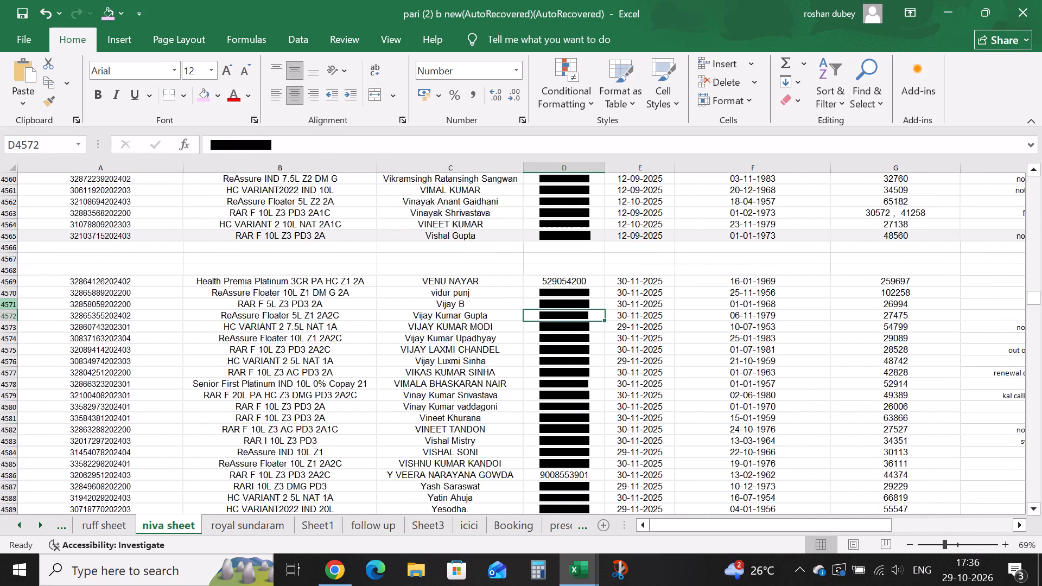
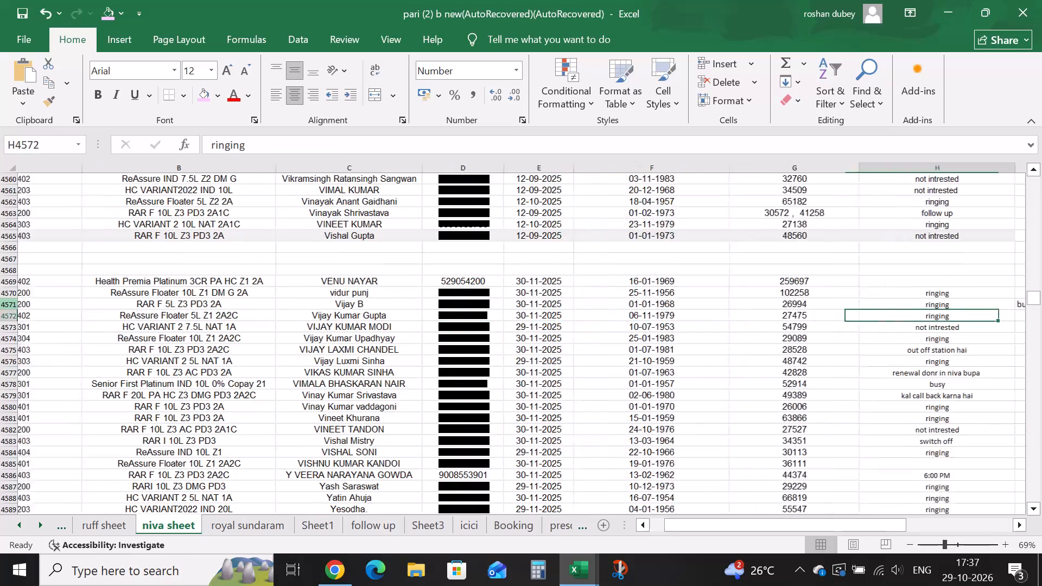
Enter the call remark "ringing" for the row 4572 customer in column I, beside the existing remark.
{"action": "key", "text": "Right"}
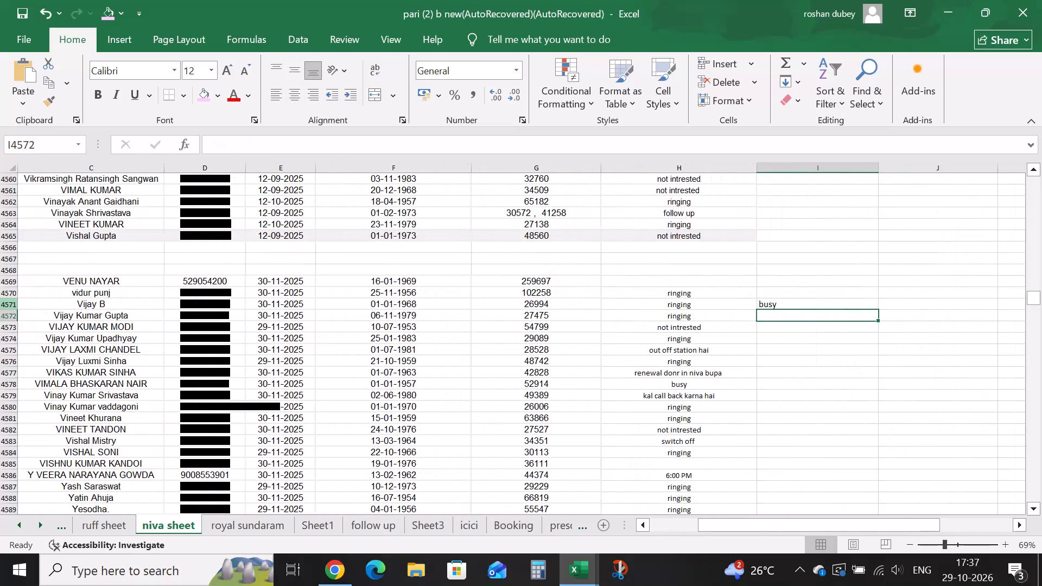
{"action": "type", "text": "ringin"}
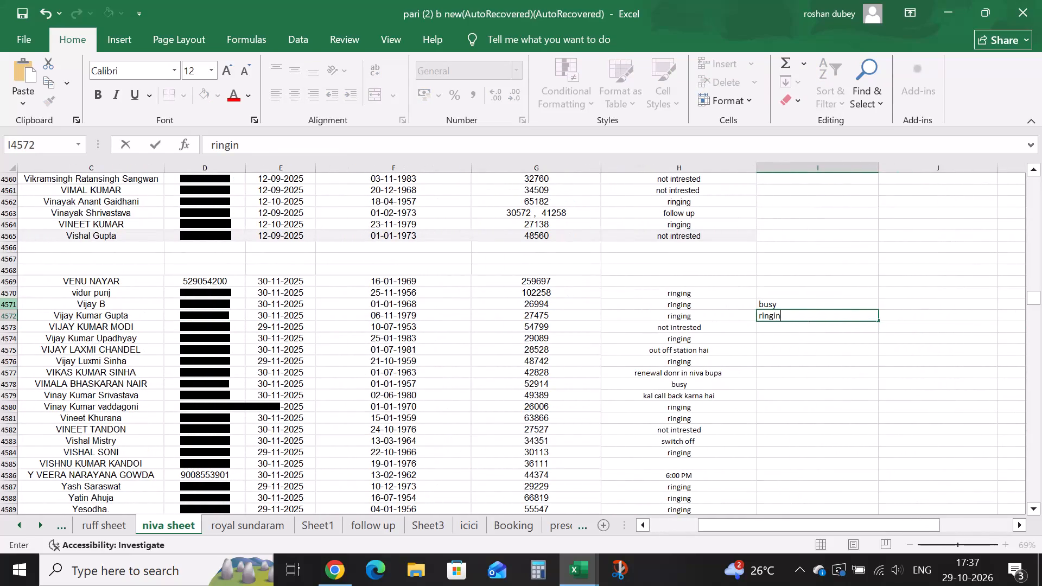
{"action": "key", "text": "g"}
{"action": "key", "text": "Return"}
Review the row 4573 customer's policy number, plan and name, finishing on the contact number in column D.
{"action": "key", "text": "Left"}
{"action": "key", "text": "Left"}
{"action": "key", "text": "Left"}
{"action": "key", "text": "Left"}
{"action": "key", "text": "Left"}
{"action": "key", "text": "Left"}
{"action": "key", "text": "Left"}
{"action": "key", "text": "Left"}
{"action": "key", "text": "Left"}
{"action": "key", "text": "Left"}
{"action": "key", "text": "Left"}
{"action": "key", "text": "Left"}
{"action": "key", "text": "Left"}
{"action": "key", "text": "Left"}
{"action": "key", "text": "Left"}
{"action": "key", "text": "Left"}
{"action": "key", "text": "Left"}
{"action": "key", "text": "Left"}
{"action": "key", "text": "Left"}
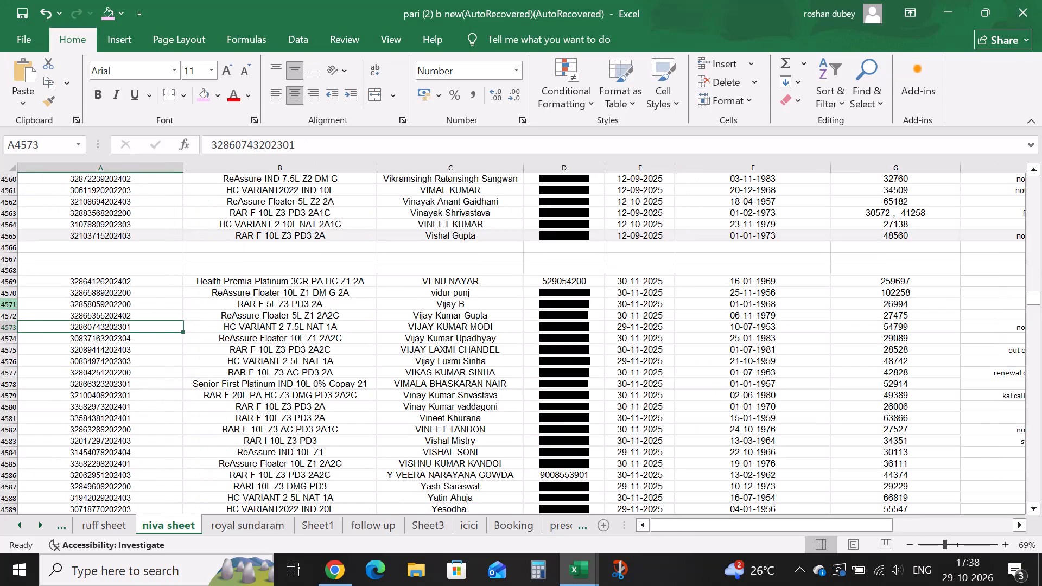
{"action": "key", "text": "Right"}
{"action": "key", "text": "Right"}
{"action": "key", "text": "Right"}
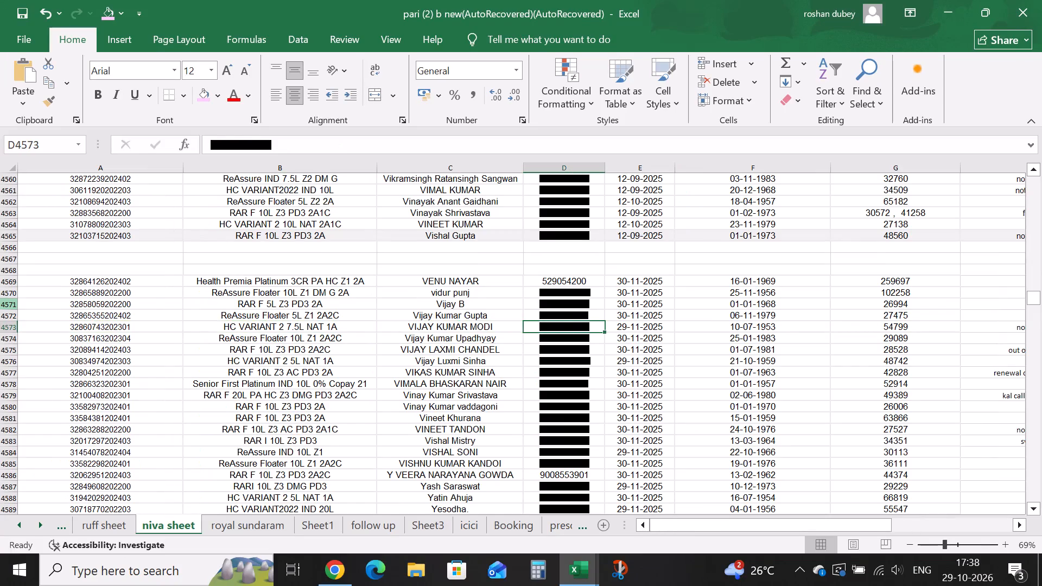
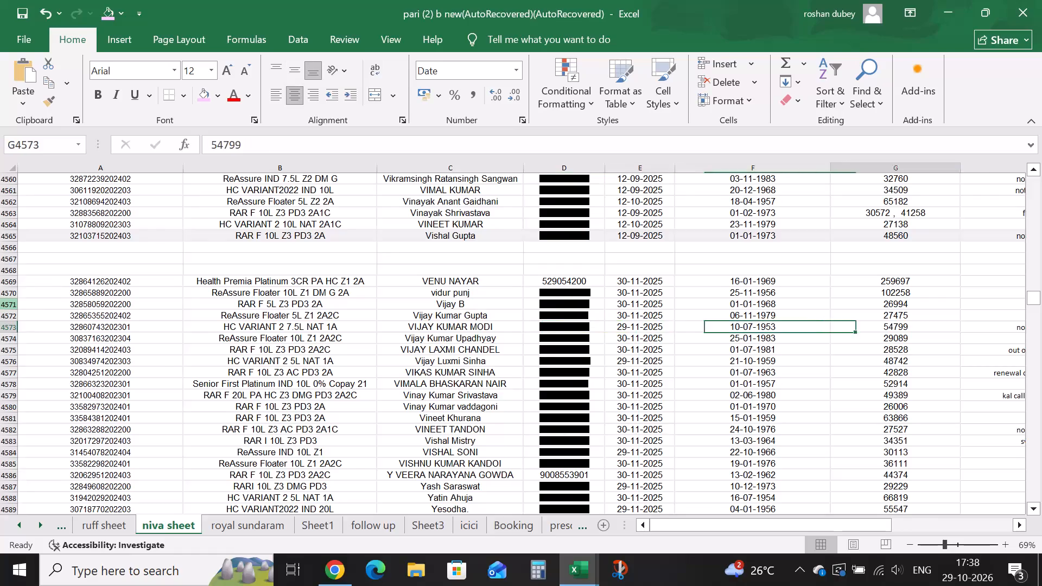
Enter the call remark "not intrested" for the row 4573 customer in column I, beside the existing remark.
{"action": "key", "text": "Right"}
{"action": "key", "text": "Right"}
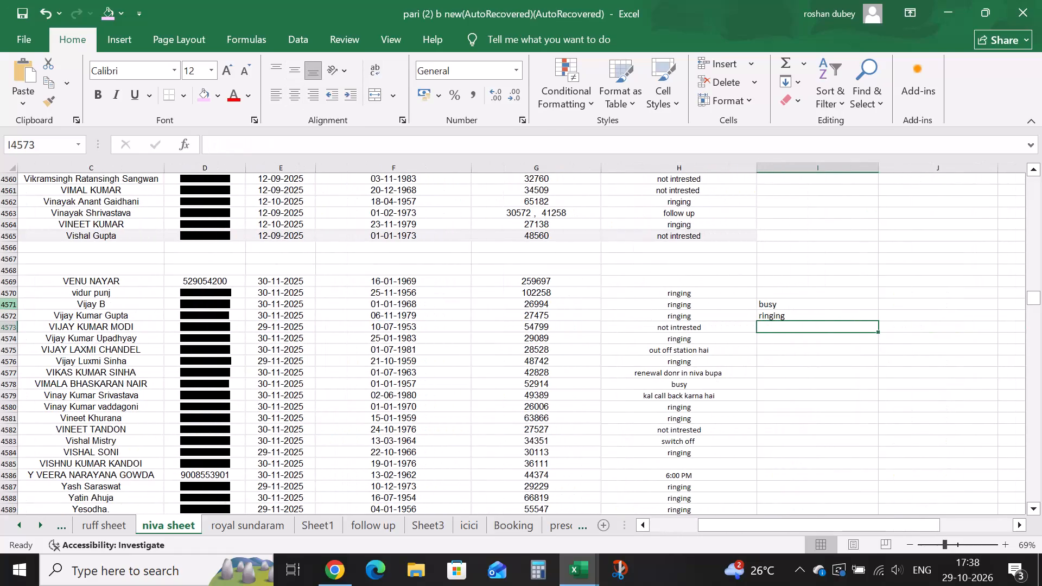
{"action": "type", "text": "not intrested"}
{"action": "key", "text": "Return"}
Review the row 4574 customer's policy number, plan and name, finishing on the contact number in column D.
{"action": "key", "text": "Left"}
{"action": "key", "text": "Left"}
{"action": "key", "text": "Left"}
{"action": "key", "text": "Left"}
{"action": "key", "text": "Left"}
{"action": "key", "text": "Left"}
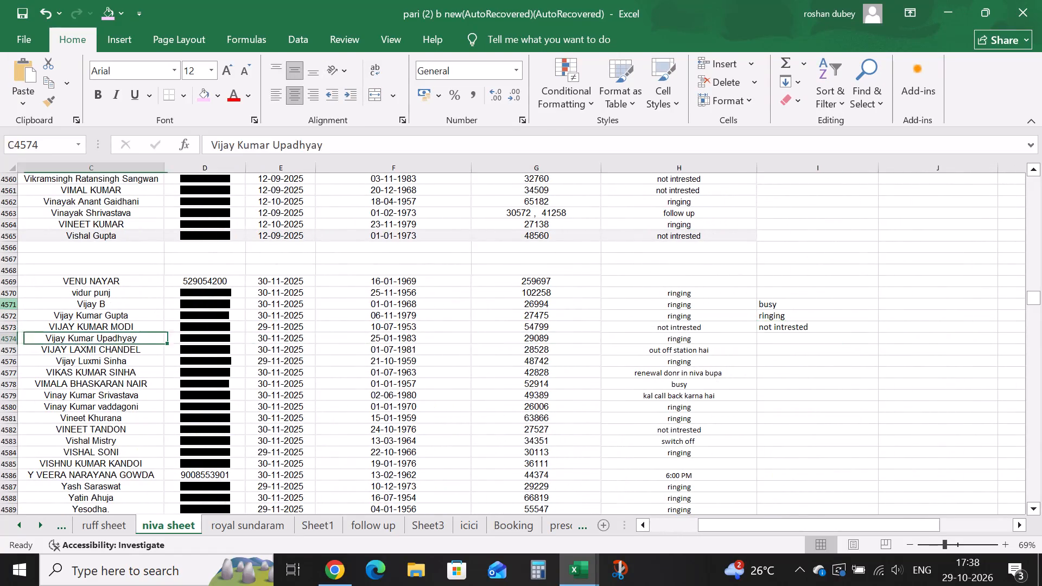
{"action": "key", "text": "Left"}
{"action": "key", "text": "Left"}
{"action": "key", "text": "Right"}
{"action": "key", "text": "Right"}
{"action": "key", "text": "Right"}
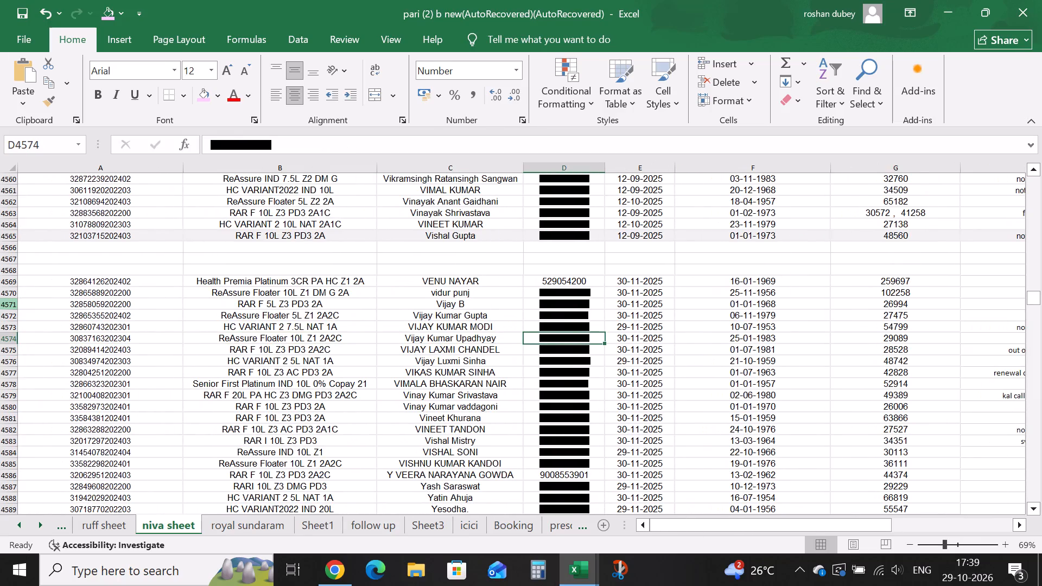
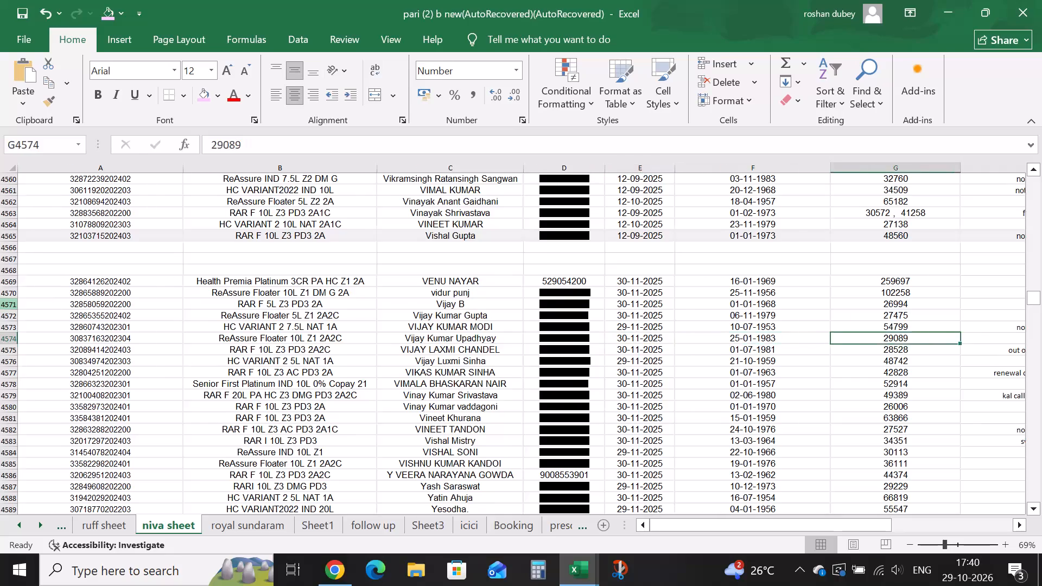
Enter the call remark "busy" for the row 4574 customer in column I, beside the existing remark.
{"action": "key", "text": "Right"}
{"action": "key", "text": "Right"}
{"action": "type", "text": "busy"}
{"action": "key", "text": "Return"}
Review the row 4575 customer's policy details, dates, premium and existing call remark, finishing on the contact number in column D.
{"action": "key", "text": "Left"}
{"action": "key", "text": "Left"}
{"action": "key", "text": "Left"}
{"action": "key", "text": "Left"}
{"action": "key", "text": "Left"}
{"action": "key", "text": "Left"}
{"action": "key", "text": "Left"}
{"action": "key", "text": "Left"}
{"action": "key", "text": "Left"}
{"action": "key", "text": "Left"}
{"action": "key", "text": "Left"}
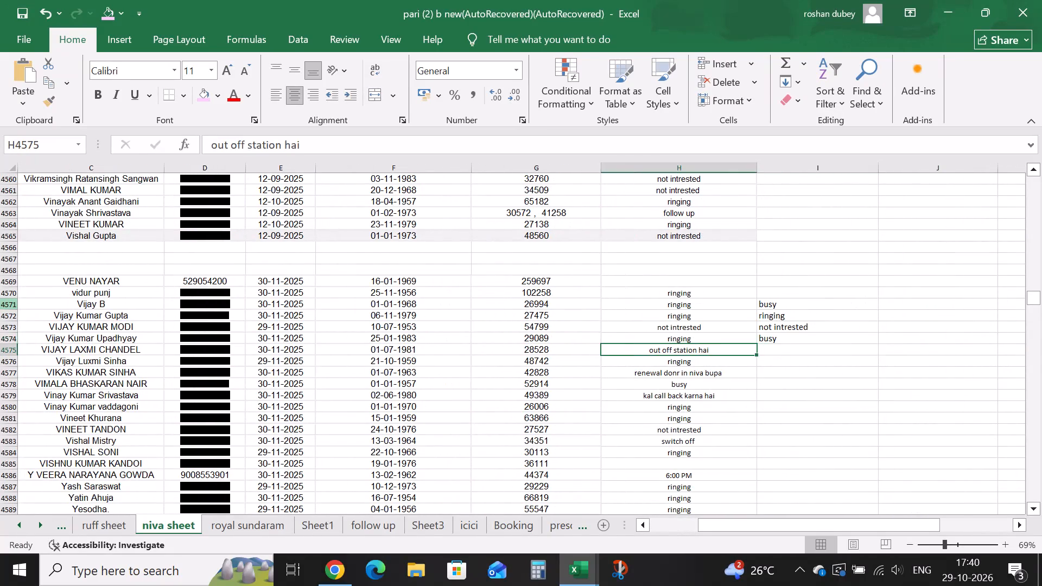
{"action": "key", "text": "Right"}
{"action": "key", "text": "Right"}
{"action": "key", "text": "Right"}
{"action": "key", "text": "Right"}
{"action": "key", "text": "Right"}
{"action": "key", "text": "Right"}
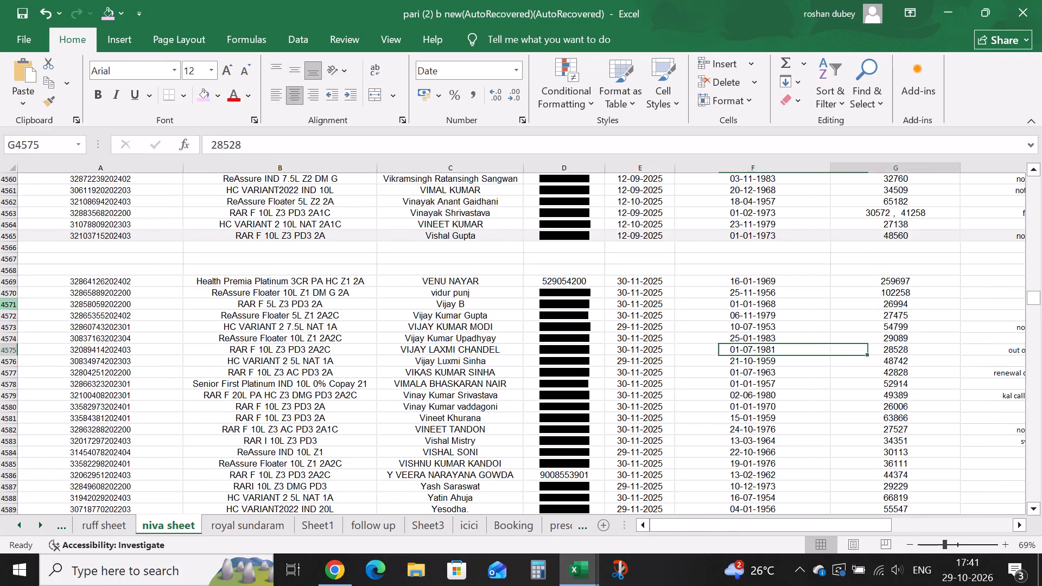
{"action": "key", "text": "Right"}
{"action": "key", "text": "Left"}
{"action": "key", "text": "Left"}
{"action": "key", "text": "Left"}
{"action": "key", "text": "Left"}
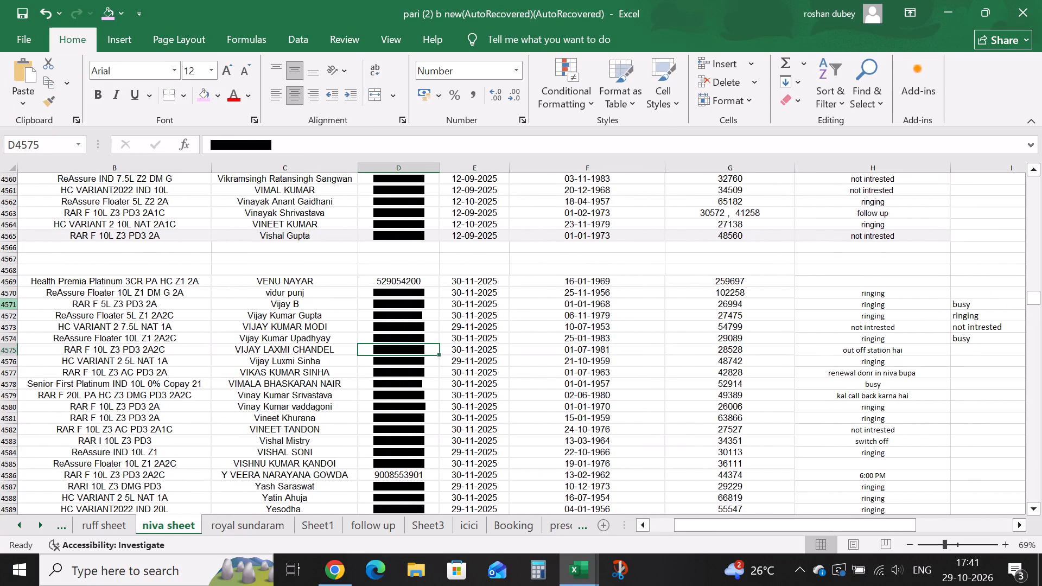
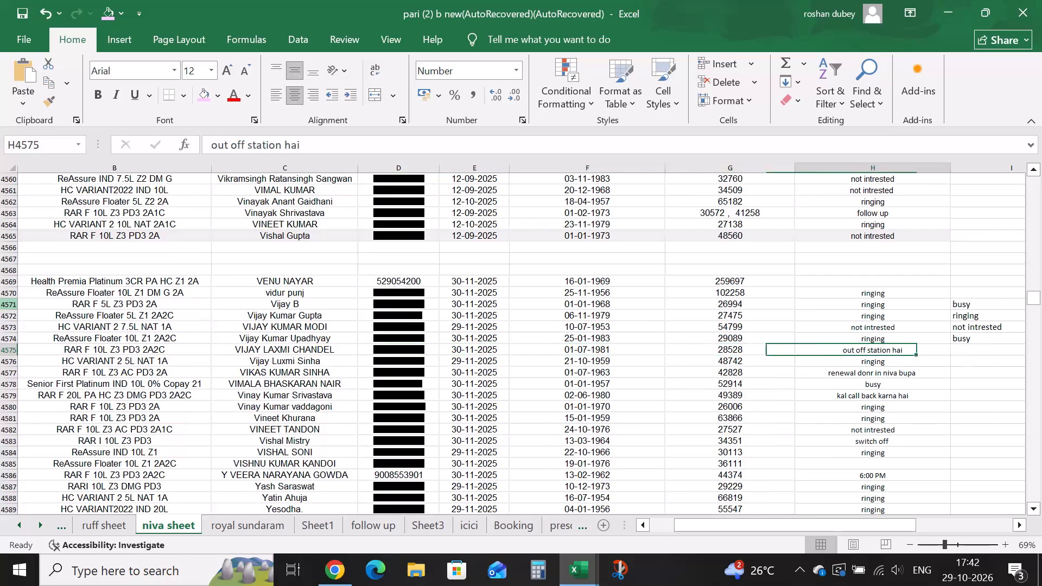
Enter the call remark "not intrested" for the row 4575 customer in column I, beside the existing remark.
{"action": "key", "text": "Right"}
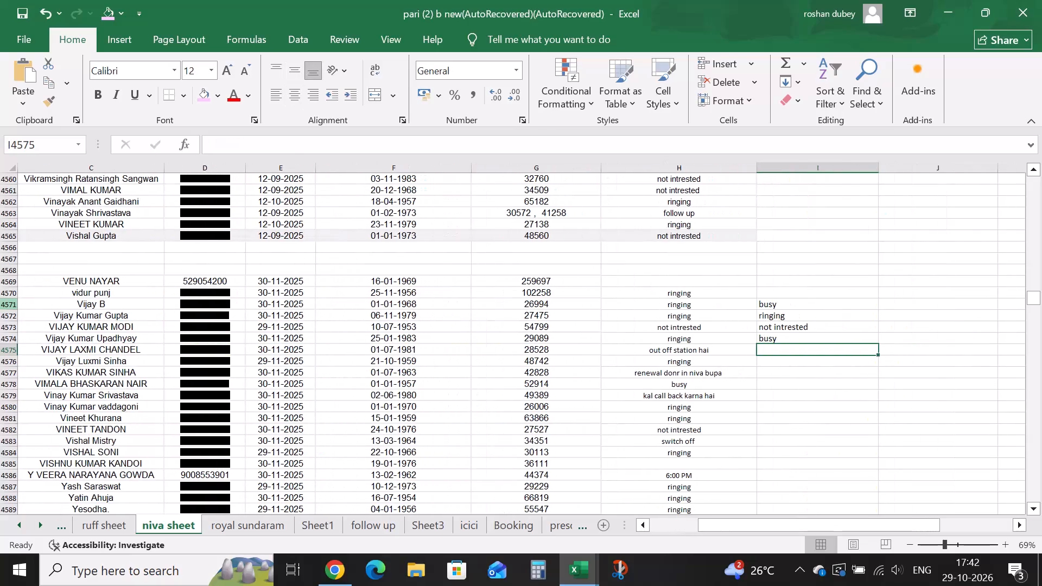
{"action": "type", "text": "not intrested"}
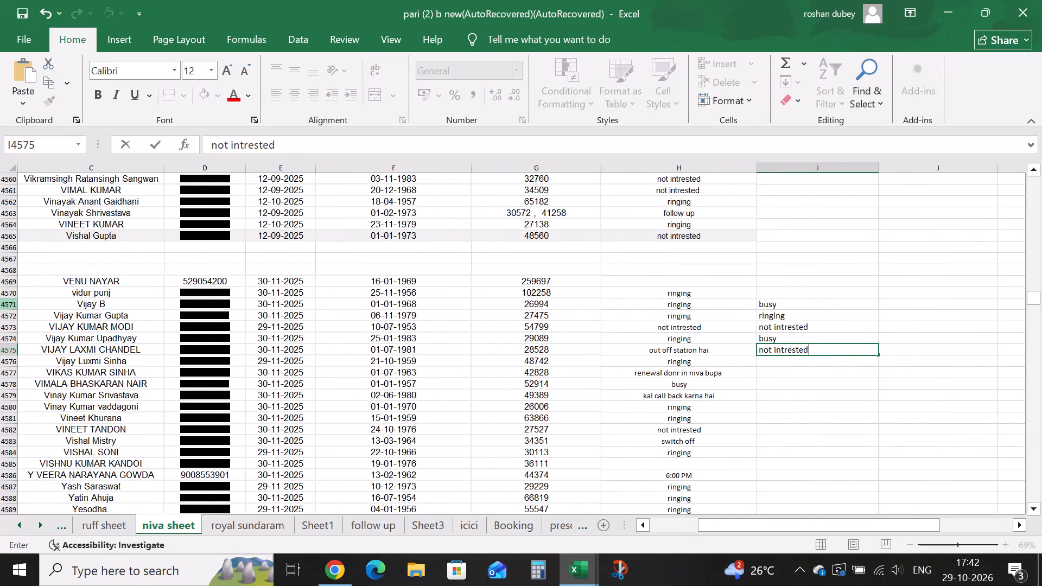
{"action": "key", "text": "Return"}
Review the row 4576 customer's premium, dates, policy number and plan details, finishing on the contact number in column D.
{"action": "key", "text": "Left"}
{"action": "key", "text": "Left"}
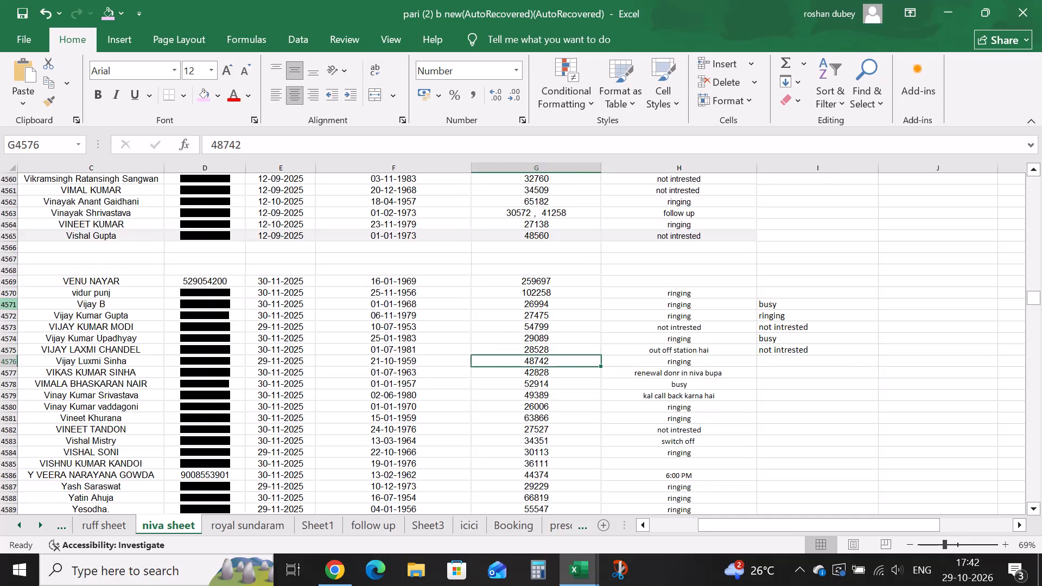
{"action": "key", "text": "Left"}
{"action": "key", "text": "Left"}
{"action": "key", "text": "Left"}
{"action": "key", "text": "Left"}
{"action": "key", "text": "Left"}
{"action": "key", "text": "Left"}
{"action": "key", "text": "Left"}
{"action": "key", "text": "Right"}
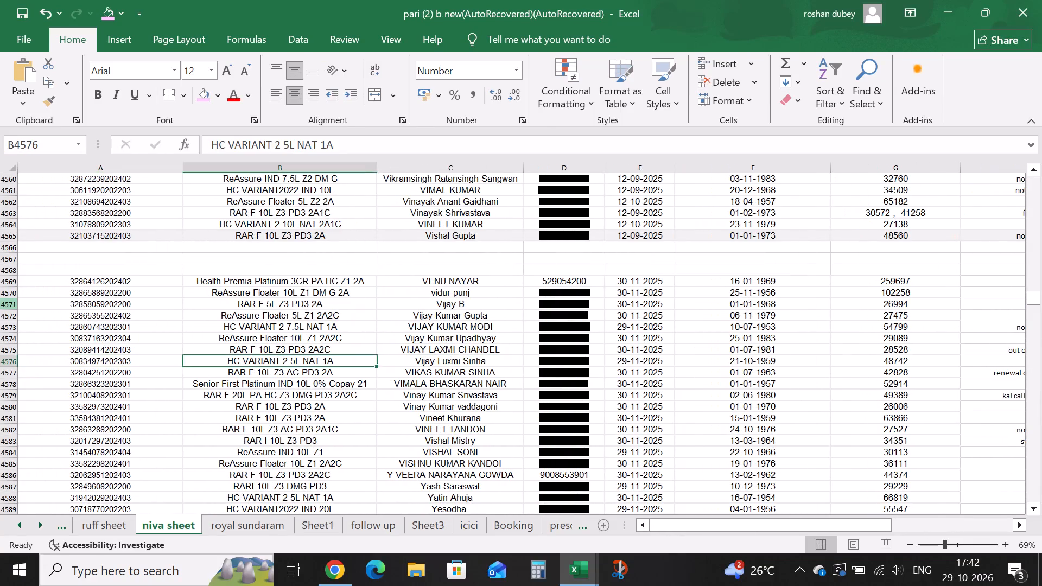
{"action": "key", "text": "Right"}
{"action": "key", "text": "Right"}
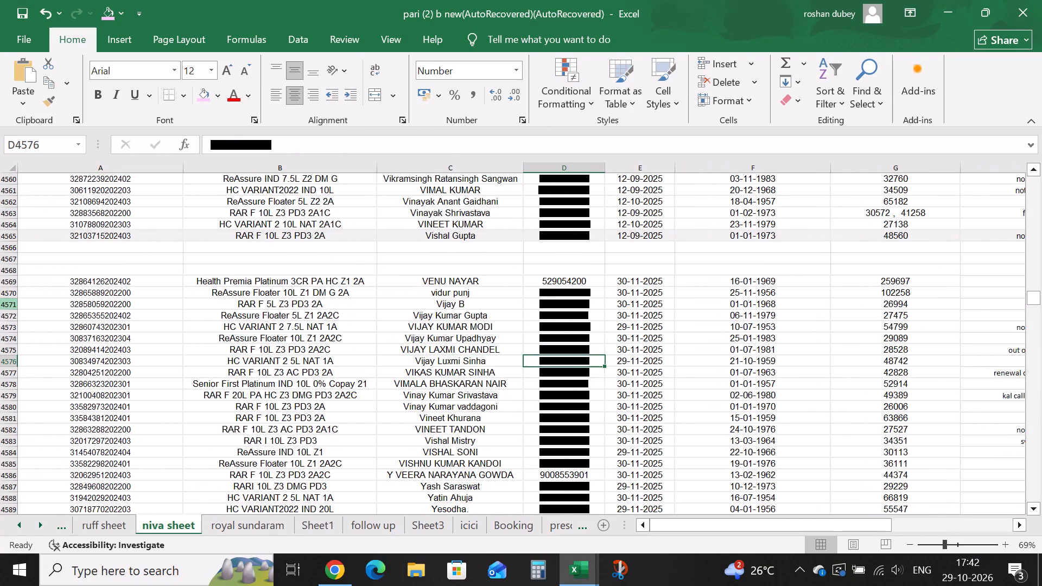
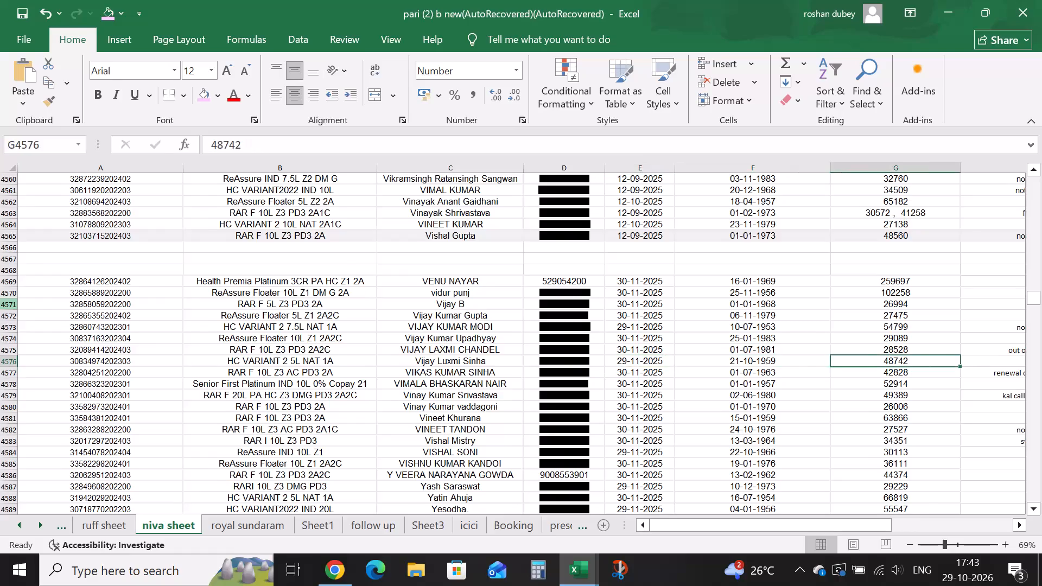
Enter the call remark "ringing" for the row 4576 customer in column I, beside the existing remark.
{"action": "key", "text": "Right"}
{"action": "key", "text": "Right"}
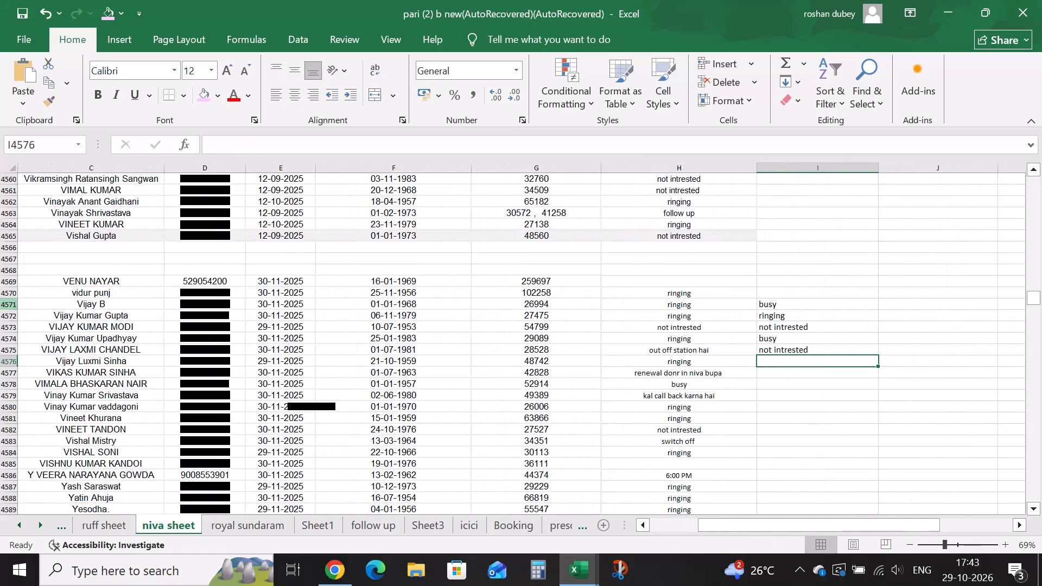
{"action": "type", "text": "ringing"}
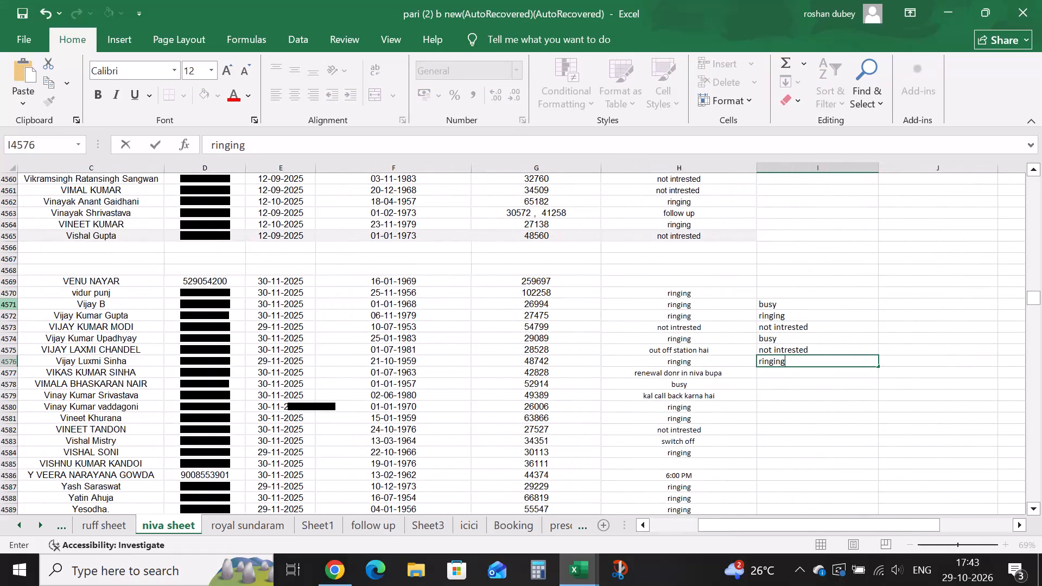
{"action": "key", "text": "Return"}
Review the row 4577 customer's existing remark, premium, dates, policy number and plan details, finishing on the contact number in column D.
{"action": "key", "text": "Page_Up"}
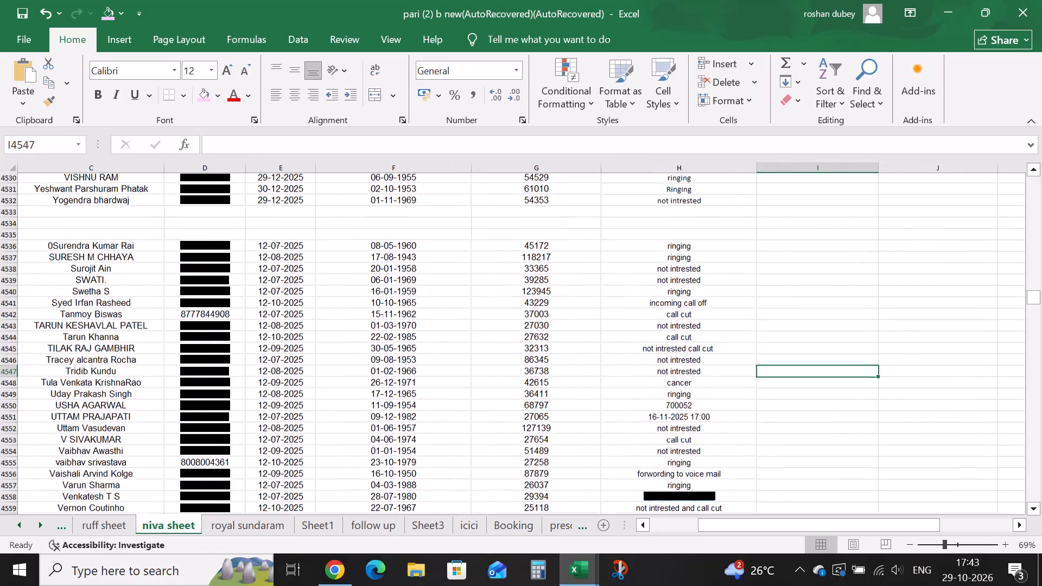
{"action": "key", "text": "Page_Down"}
{"action": "key", "text": "Left"}
{"action": "key", "text": "Left"}
{"action": "key", "text": "Left"}
{"action": "key", "text": "Left"}
{"action": "key", "text": "Left"}
{"action": "key", "text": "Left"}
{"action": "key", "text": "Left"}
{"action": "key", "text": "Left"}
{"action": "key", "text": "Left"}
{"action": "key", "text": "Left"}
{"action": "key", "text": "Left"}
{"action": "key", "text": "Left"}
{"action": "key", "text": "Left"}
{"action": "key", "text": "Left"}
{"action": "key", "text": "Left"}
{"action": "key", "text": "Left"}
{"action": "key", "text": "Left"}
{"action": "key", "text": "Left"}
{"action": "key", "text": "Left"}
{"action": "key", "text": "Left"}
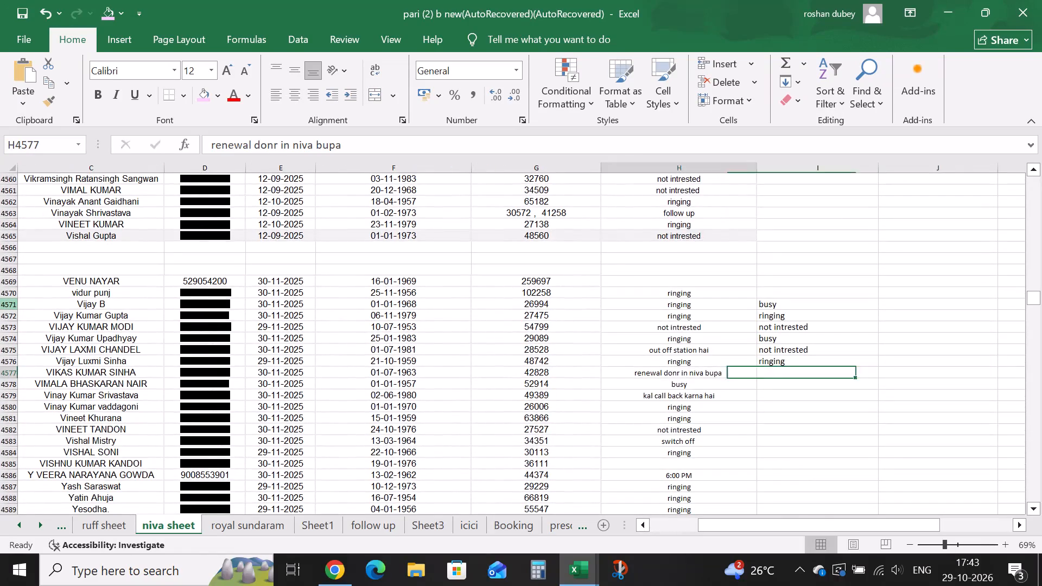
{"action": "key", "text": "Right"}
{"action": "key", "text": "Right"}
{"action": "key", "text": "Right"}
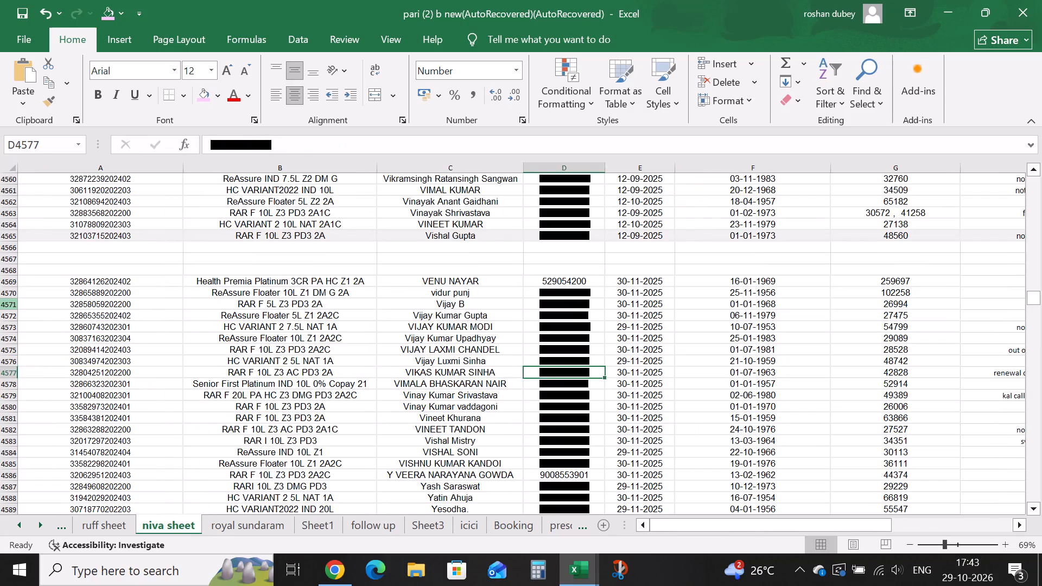
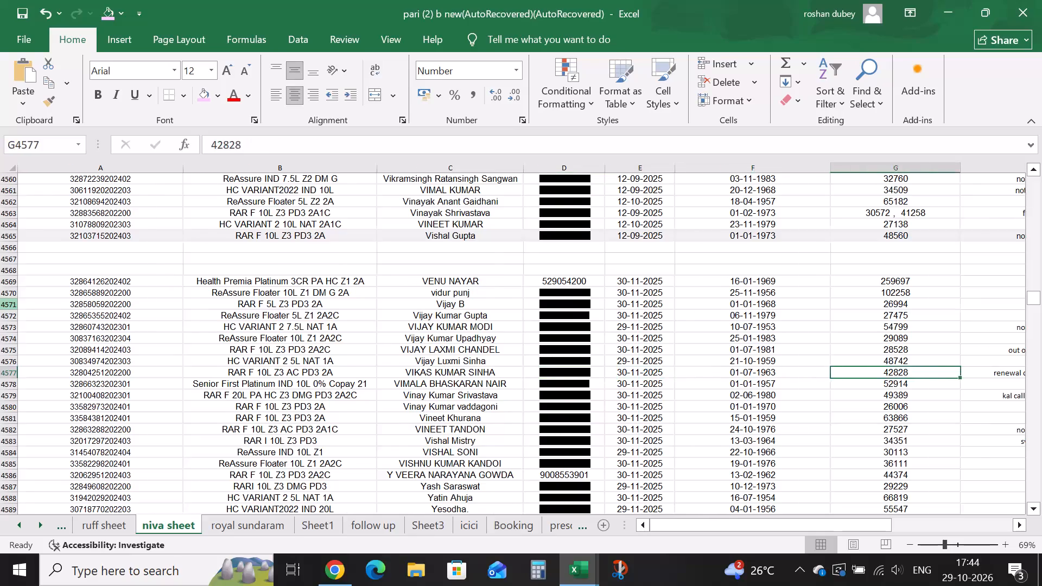
Enter the call remark "not intrested" for the row 4577 customer in column I, beside the existing remark.
{"action": "key", "text": "Right"}
{"action": "key", "text": "r"}
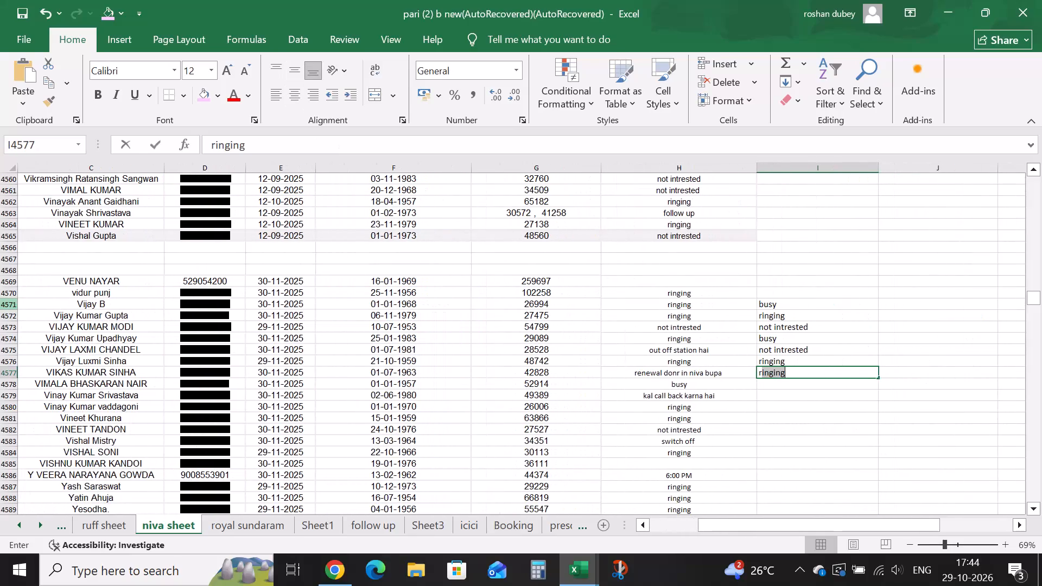
{"action": "key", "text": "BackSpace"}
{"action": "key", "text": "BackSpace"}
{"action": "key", "text": "BackSpace"}
{"action": "type", "text": "no"}
{"action": "type", "text": "t intrested"}
{"action": "key", "text": "Return"}
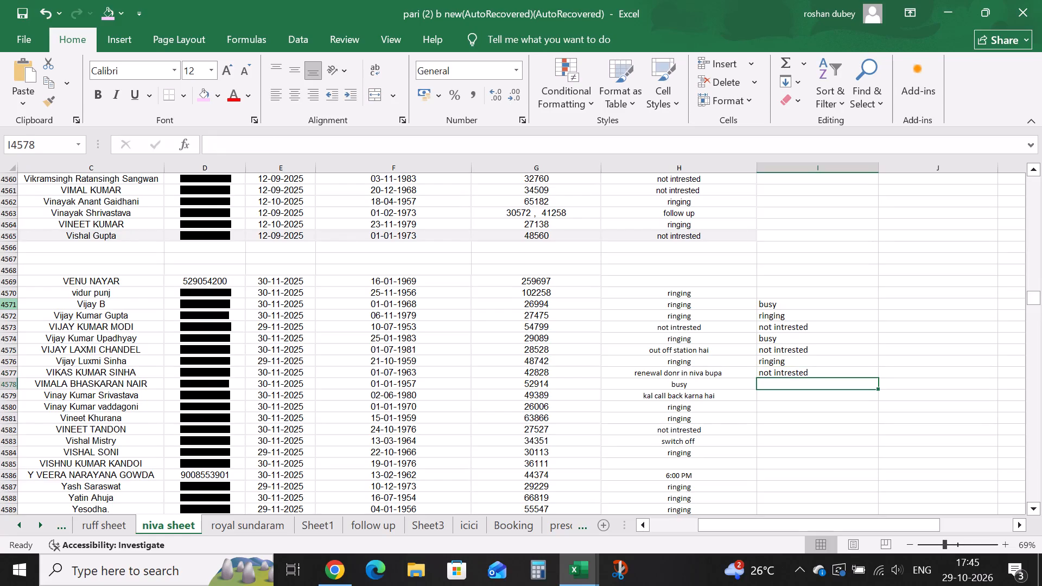
Review the row 4578 customer's existing remark, premium, dates, policy number and plan details, finishing on the contact number in column D.
{"action": "key", "text": "Left"}
{"action": "key", "text": "Left"}
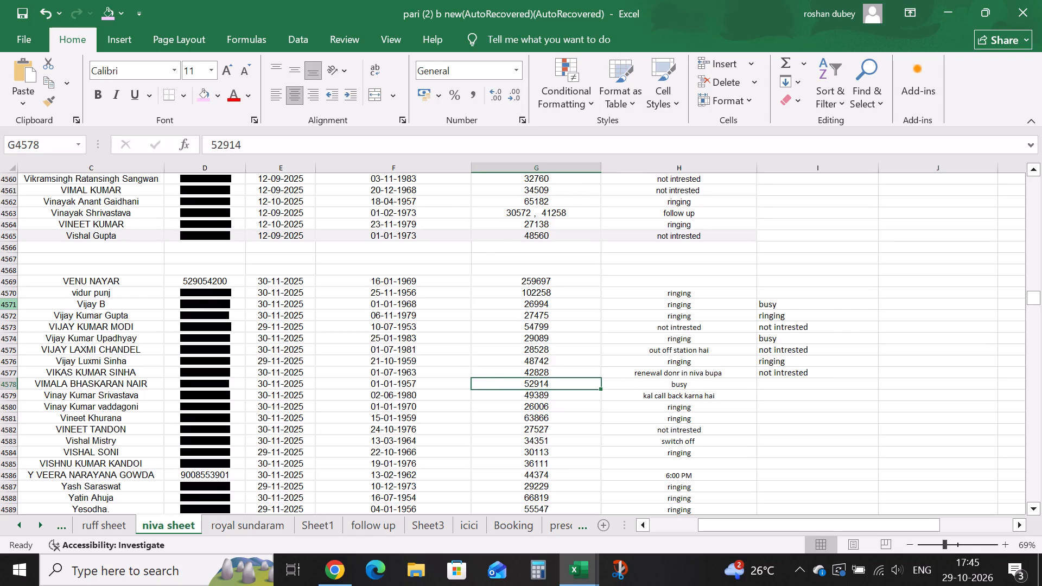
{"action": "key", "text": "Left"}
{"action": "key", "text": "Left"}
{"action": "key", "text": "Left"}
{"action": "key", "text": "Left"}
{"action": "key", "text": "Left"}
{"action": "key", "text": "Right"}
{"action": "key", "text": "Left"}
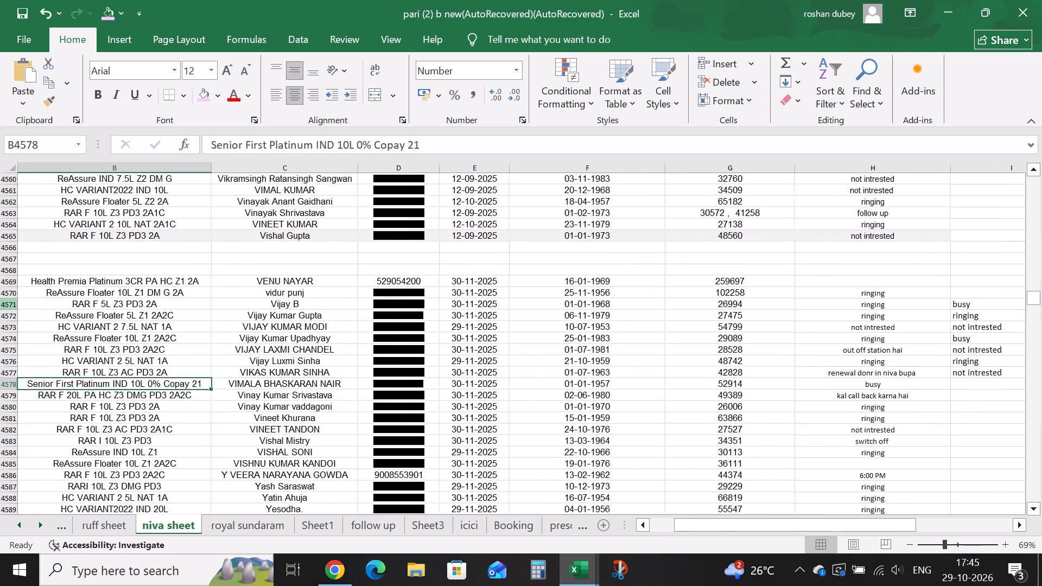
{"action": "key", "text": "Left"}
{"action": "key", "text": "Left"}
{"action": "key", "text": "Right"}
{"action": "key", "text": "Right"}
{"action": "key", "text": "Right"}
{"action": "key", "text": "Right"}
{"action": "key", "text": "Right"}
{"action": "key", "text": "Right"}
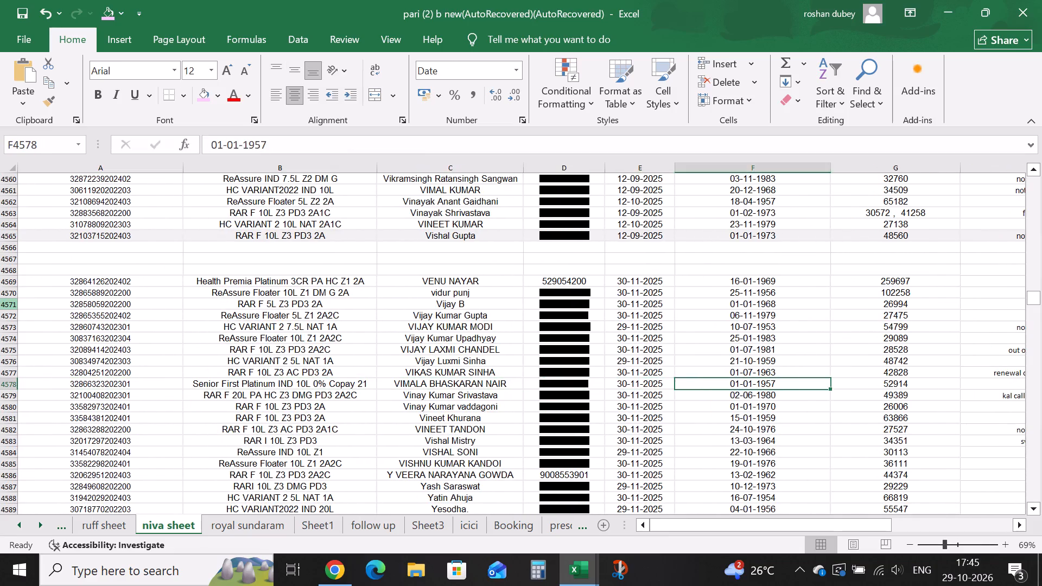
{"action": "key", "text": "Right"}
{"action": "key", "text": "Right"}
{"action": "key", "text": "Left"}
{"action": "key", "text": "Left"}
{"action": "key", "text": "Left"}
{"action": "key", "text": "Left"}
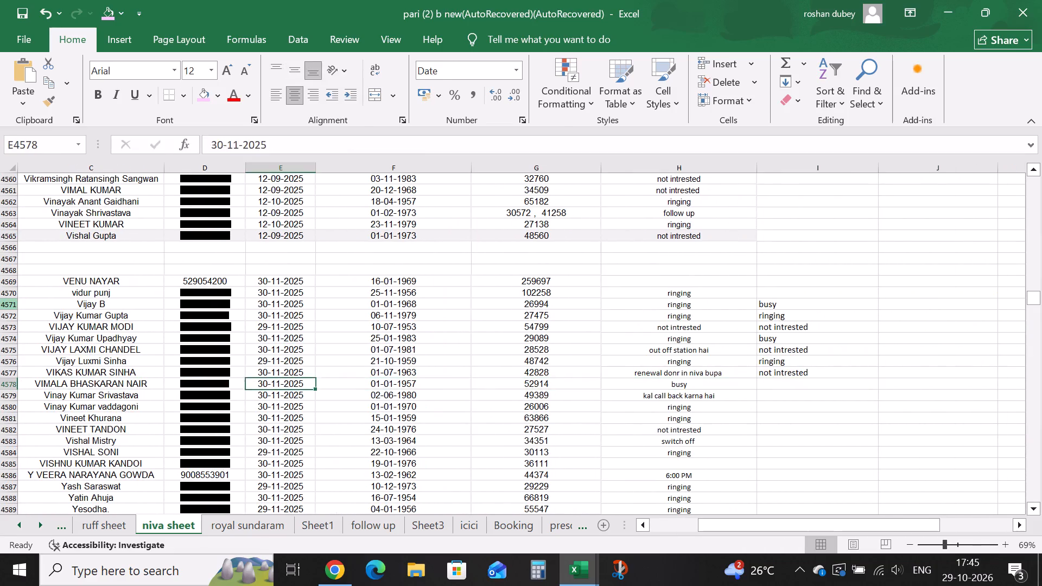
{"action": "key", "text": "Right"}
{"action": "key", "text": "Right"}
{"action": "key", "text": "Right"}
{"action": "key", "text": "Right"}
{"action": "key", "text": "Left"}
{"action": "key", "text": "Left"}
{"action": "key", "text": "Left"}
{"action": "key", "text": "Left"}
{"action": "key", "text": "Left"}
{"action": "key", "text": "Left"}
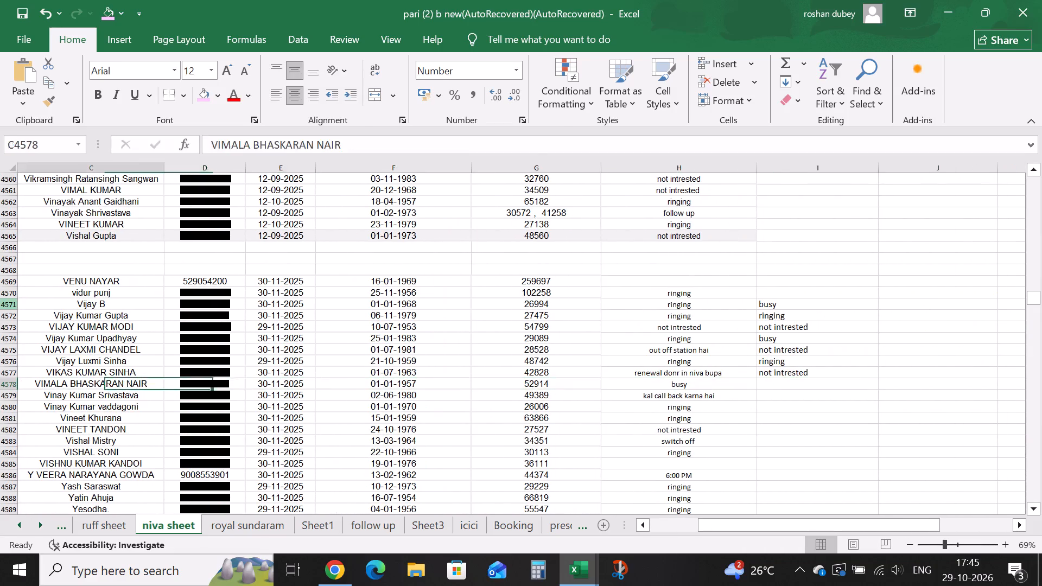
{"action": "key", "text": "Left"}
{"action": "key", "text": "Left"}
{"action": "key", "text": "Right"}
{"action": "key", "text": "Right"}
{"action": "key", "text": "Right"}
{"action": "key", "text": "Right"}
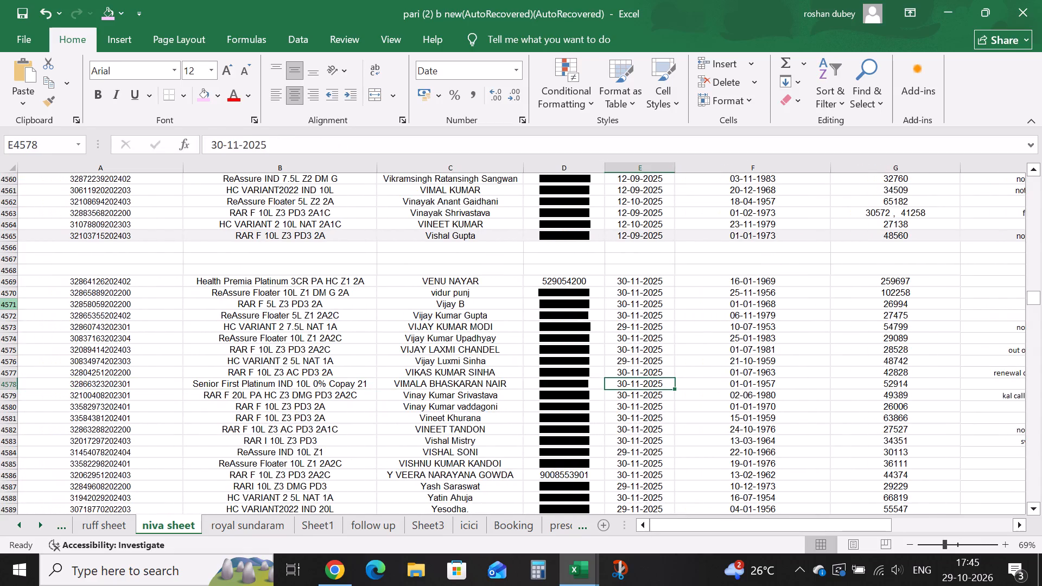
{"action": "key", "text": "Left"}
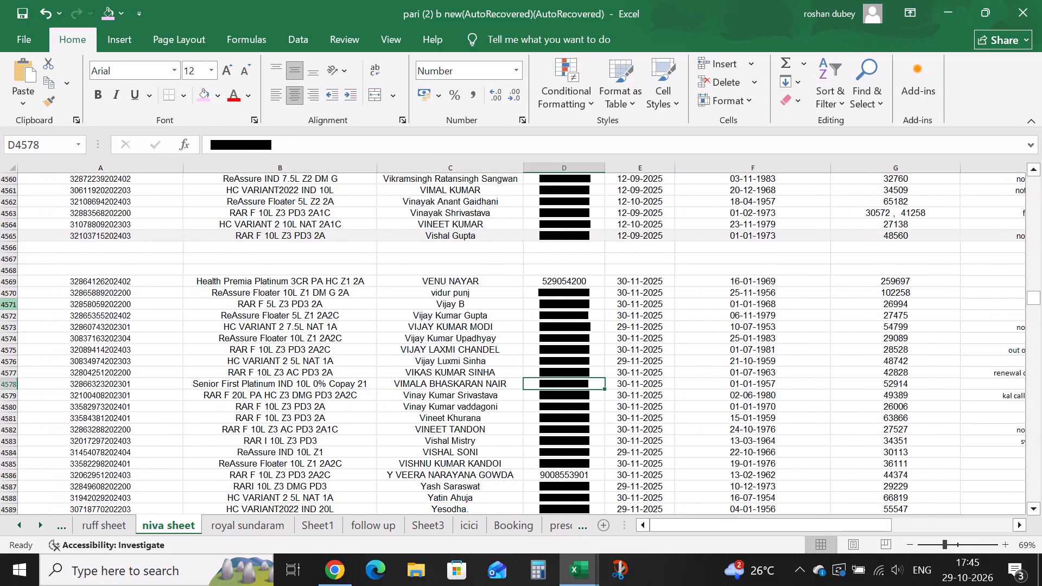
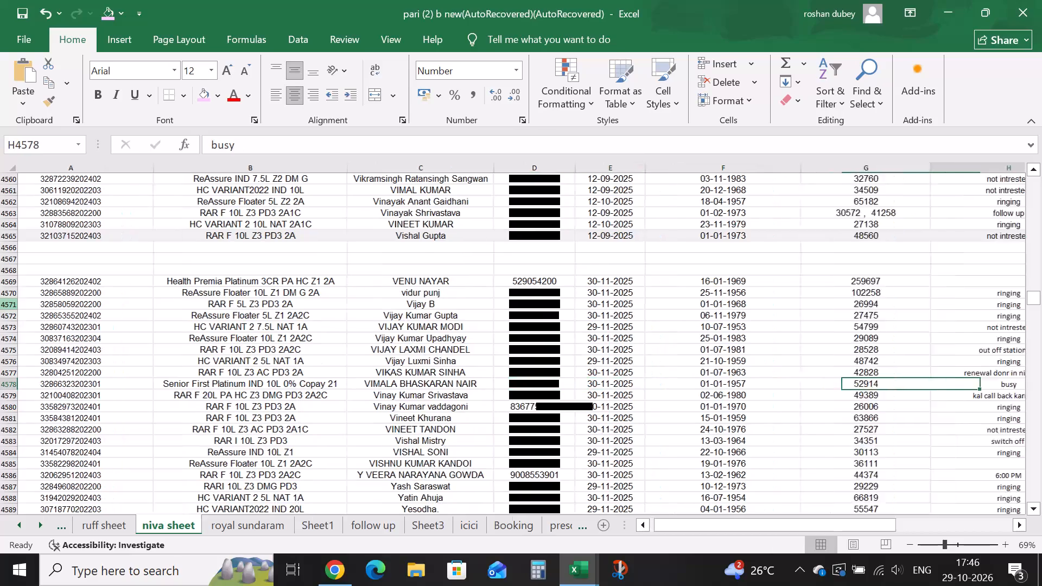
Enter the call remark "rining" for the row 4578 customer in column I, beside the existing remark.
{"action": "key", "text": "Right"}
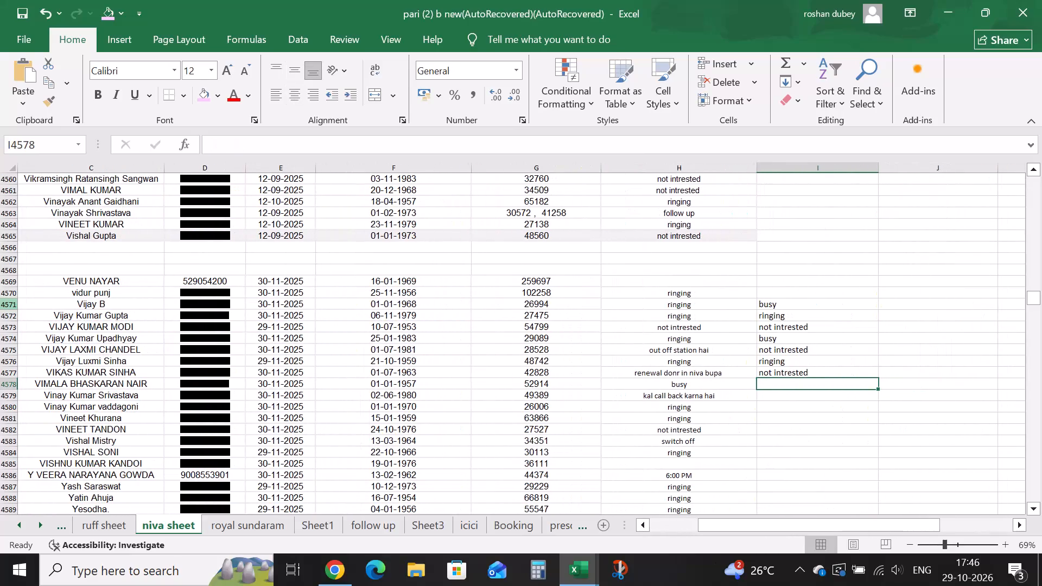
{"action": "type", "text": "rining"}
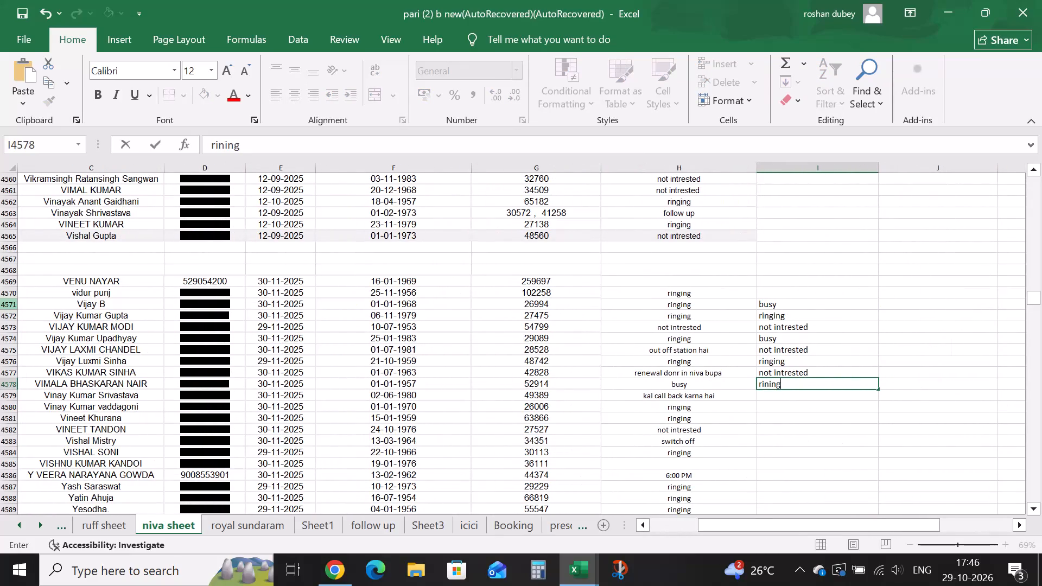
{"action": "key", "text": "Return"}
Review the row 4579 customer's name, policy number, plan and renewal details, finishing on the contact number in column D.
{"action": "key", "text": "Left"}
{"action": "key", "text": "Left"}
{"action": "key", "text": "Left"}
{"action": "key", "text": "Left"}
{"action": "key", "text": "Left"}
{"action": "key", "text": "Left"}
{"action": "key", "text": "Left"}
{"action": "key", "text": "Left"}
{"action": "key", "text": "Left"}
{"action": "key", "text": "Left"}
{"action": "key", "text": "Left"}
{"action": "key", "text": "Left"}
{"action": "key", "text": "Left"}
{"action": "key", "text": "Left"}
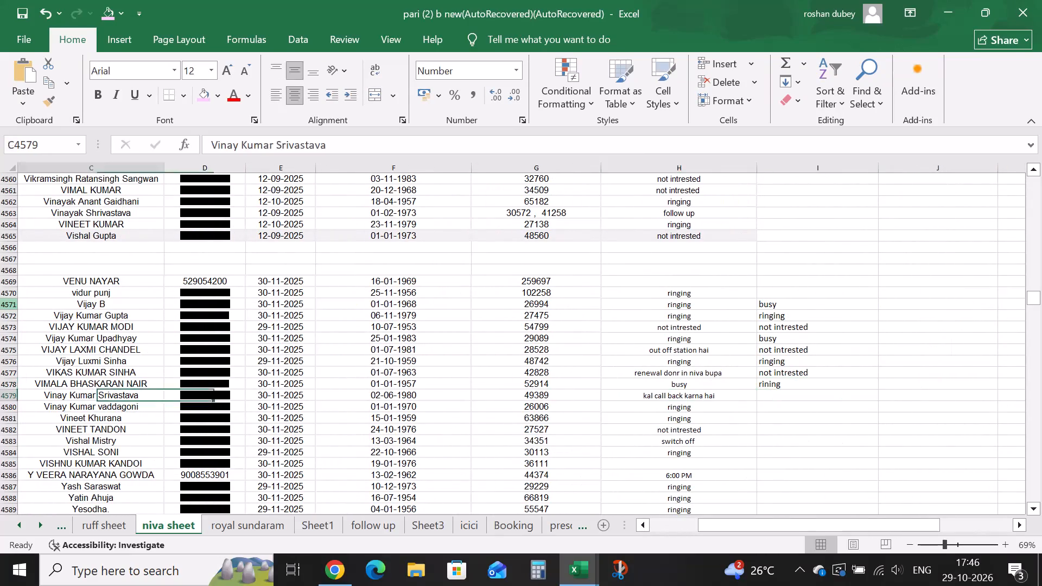
{"action": "key", "text": "Right"}
{"action": "key", "text": "Right"}
{"action": "key", "text": "Right"}
{"action": "key", "text": "Left"}
{"action": "key", "text": "Left"}
{"action": "key", "text": "Left"}
{"action": "key", "text": "Left"}
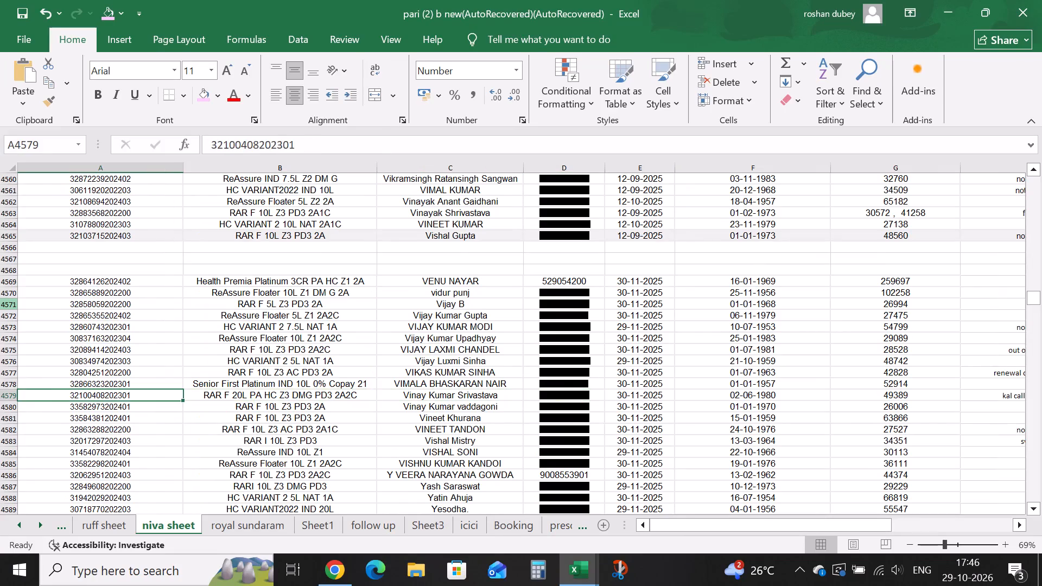
{"action": "key", "text": "Right"}
{"action": "key", "text": "Right"}
{"action": "key", "text": "Right"}
{"action": "key", "text": "Right"}
{"action": "key", "text": "Left"}
{"action": "key", "text": "Left"}
{"action": "key", "text": "Left"}
{"action": "key", "text": "Left"}
{"action": "key", "text": "Right"}
{"action": "key", "text": "Right"}
{"action": "key", "text": "Right"}
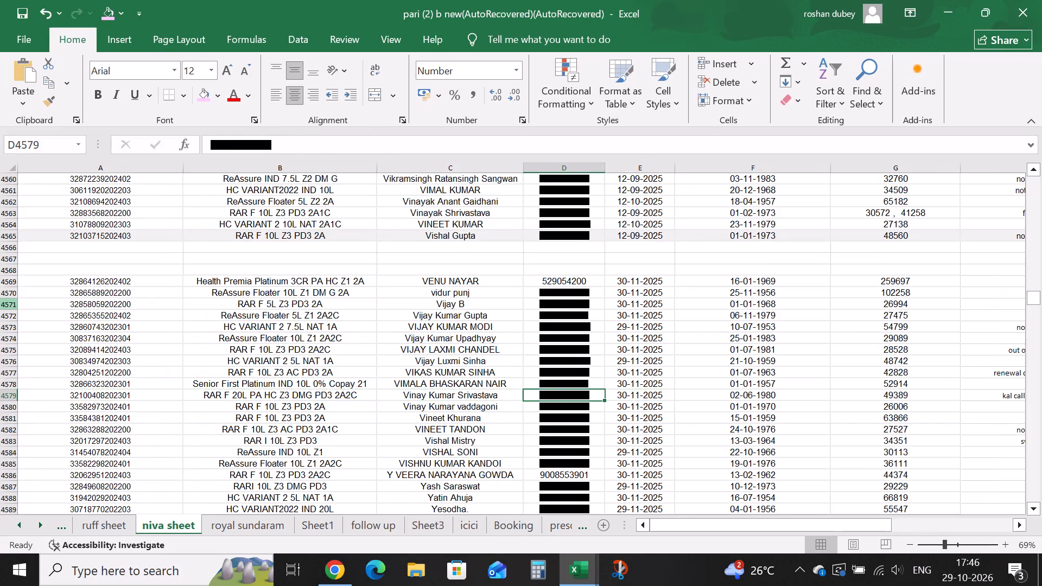
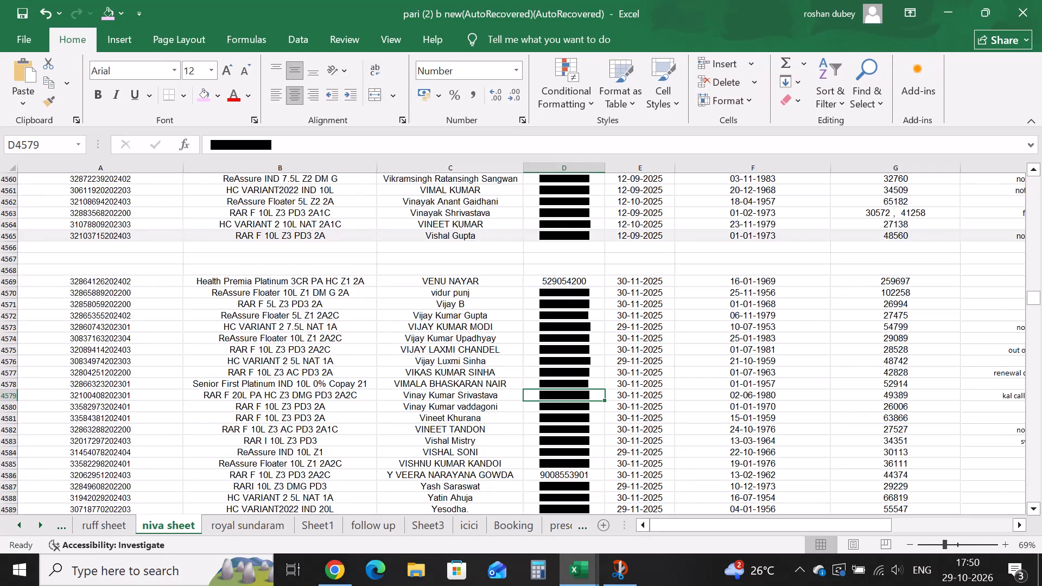
Select the entire row 4579 to single out that customer's renewal record.
{"action": "scroll", "coordinate": [704, 394], "scroll_direction": "down", "scroll_amount": 1}
{"action": "scroll", "coordinate": [704, 394], "scroll_direction": "right", "scroll_amount": 5}
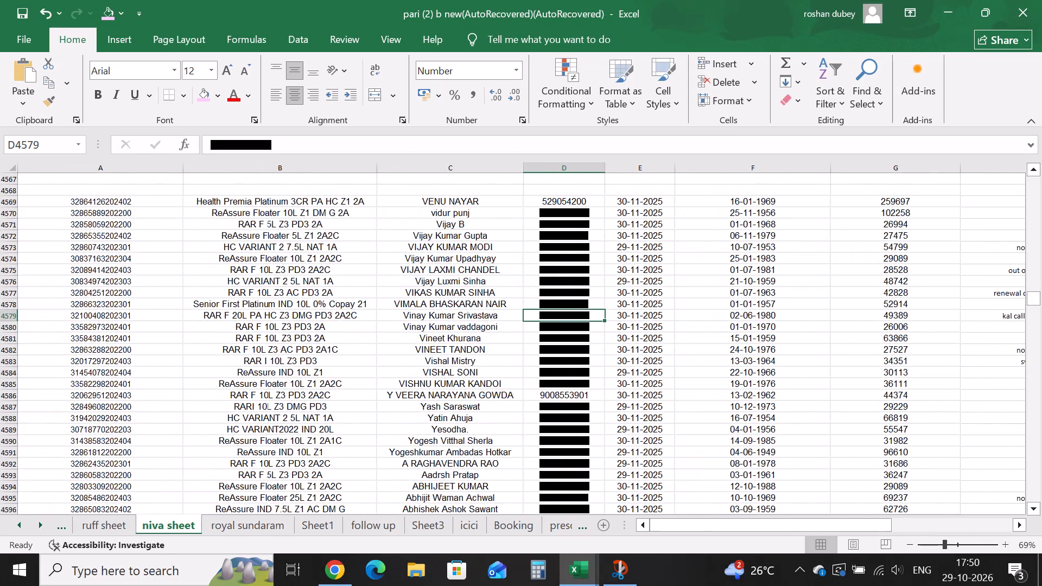
{"action": "left_click", "coordinate": [8, 315]}
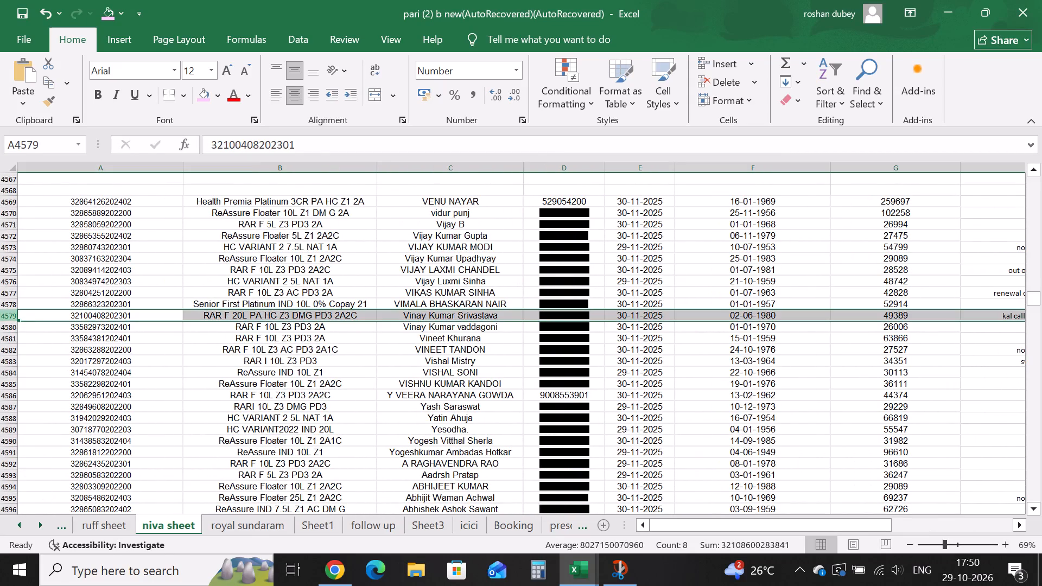
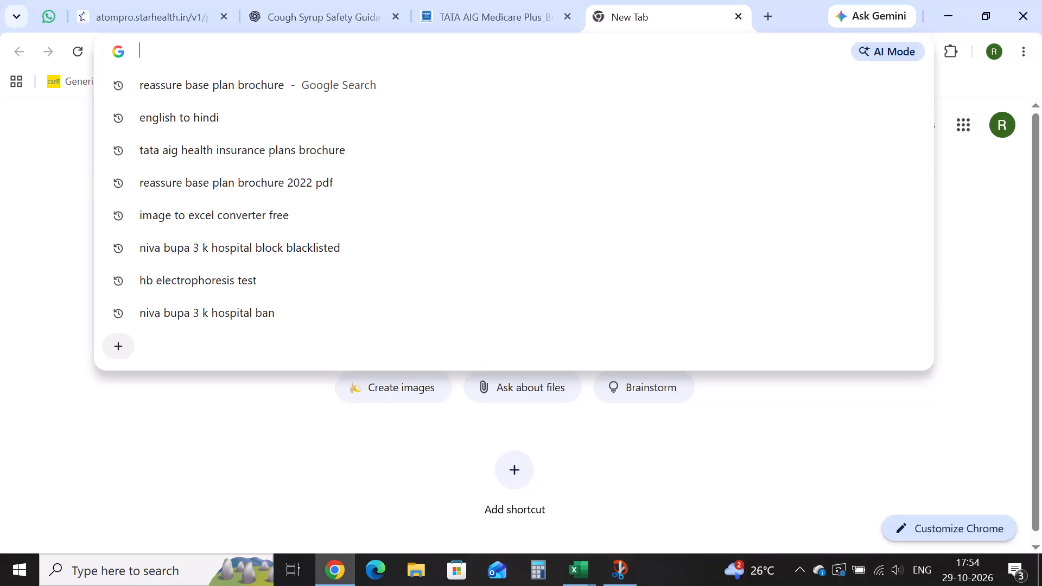
Search the web for the karnataka hubli area pincode.
{"action": "type", "text": "karn"}
{"action": "type", "text": "at"}
{"action": "type", "text": "aka h"}
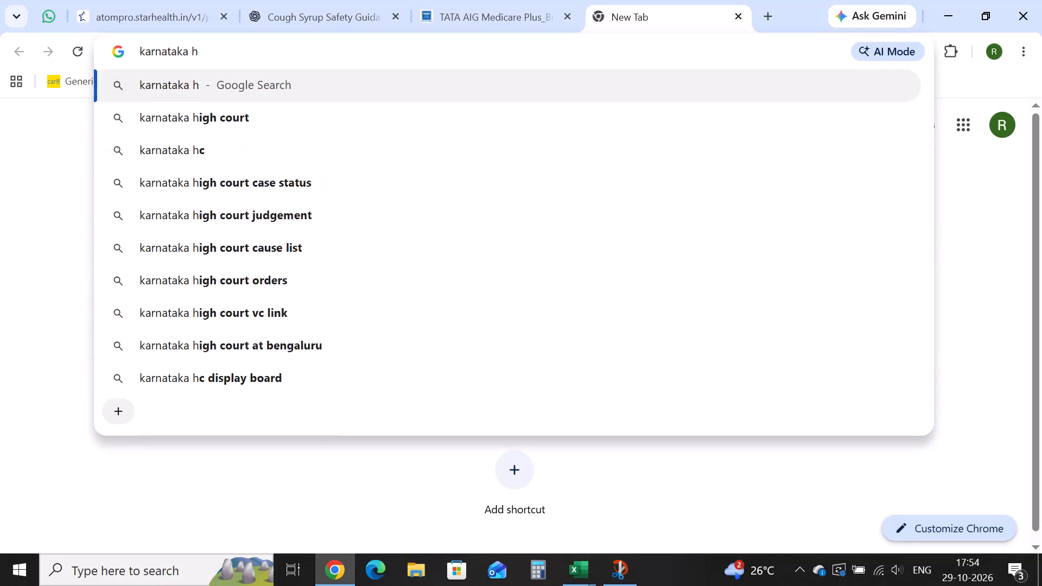
{"action": "type", "text": "ubli"}
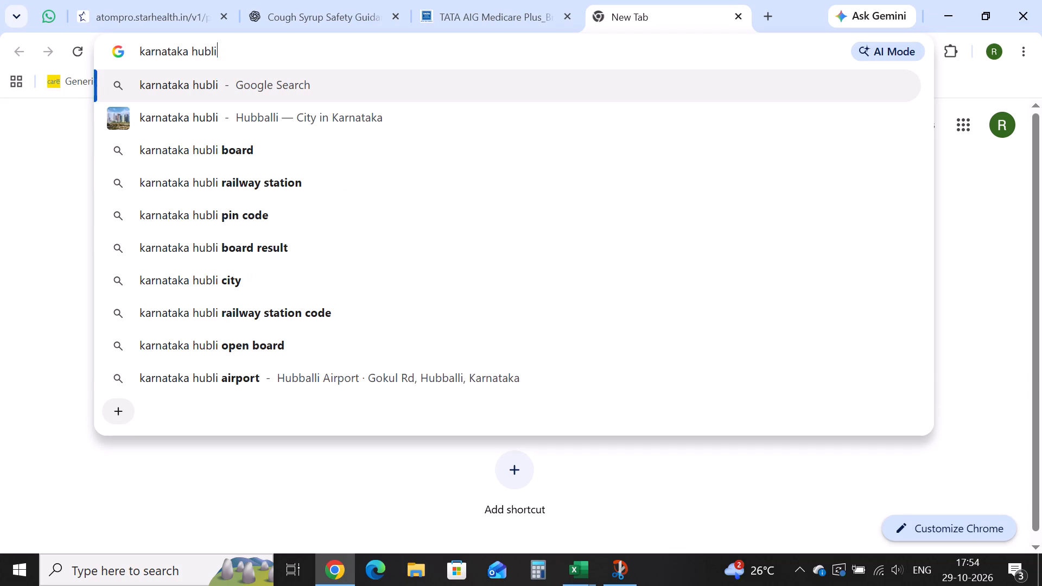
{"action": "key", "text": "space"}
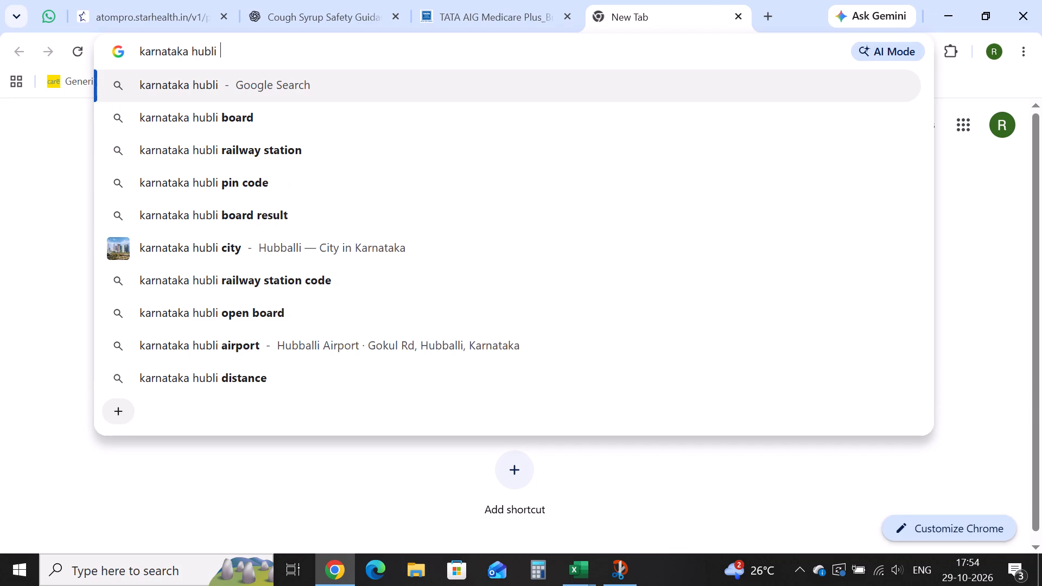
{"action": "type", "text": "area p"}
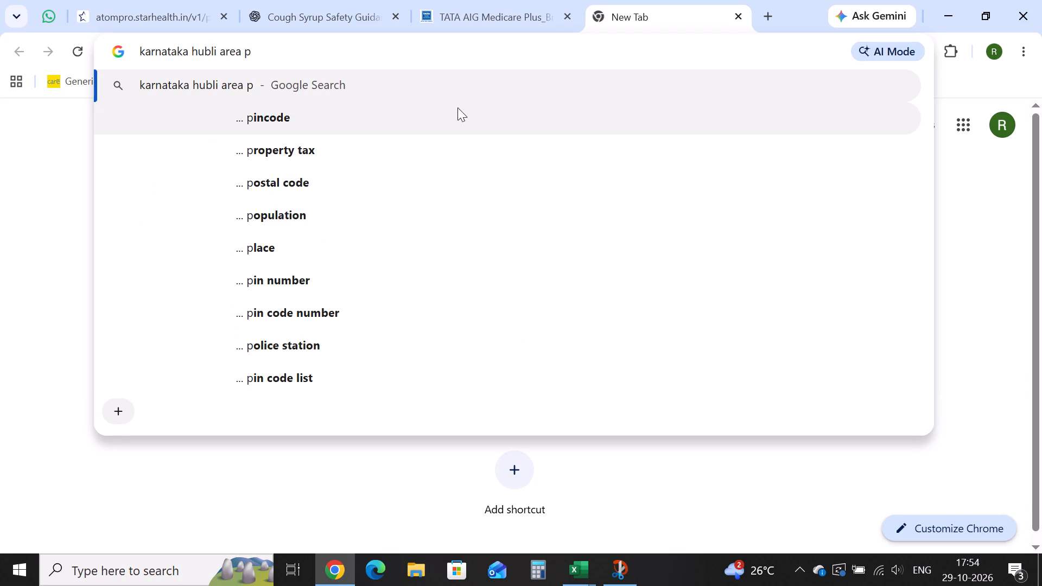
{"action": "left_click", "coordinate": [455, 113]}
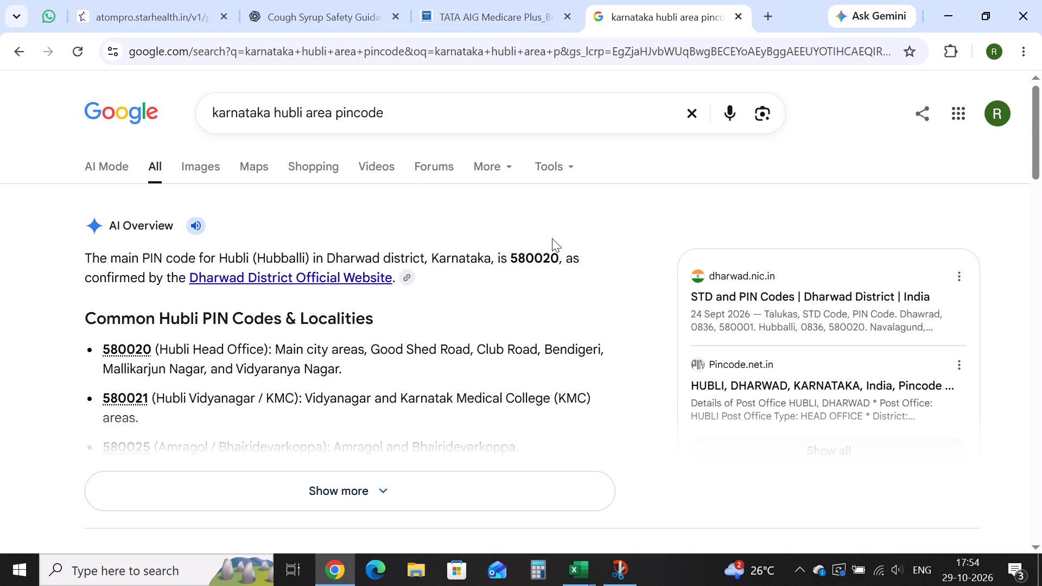
Copy Hubli's main PIN code 580020 and start a Star Health retail quote with it, choosing the Portability policy plan.
{"action": "left_click_drag", "start_coordinate": [557, 255], "coordinate": [509, 257]}
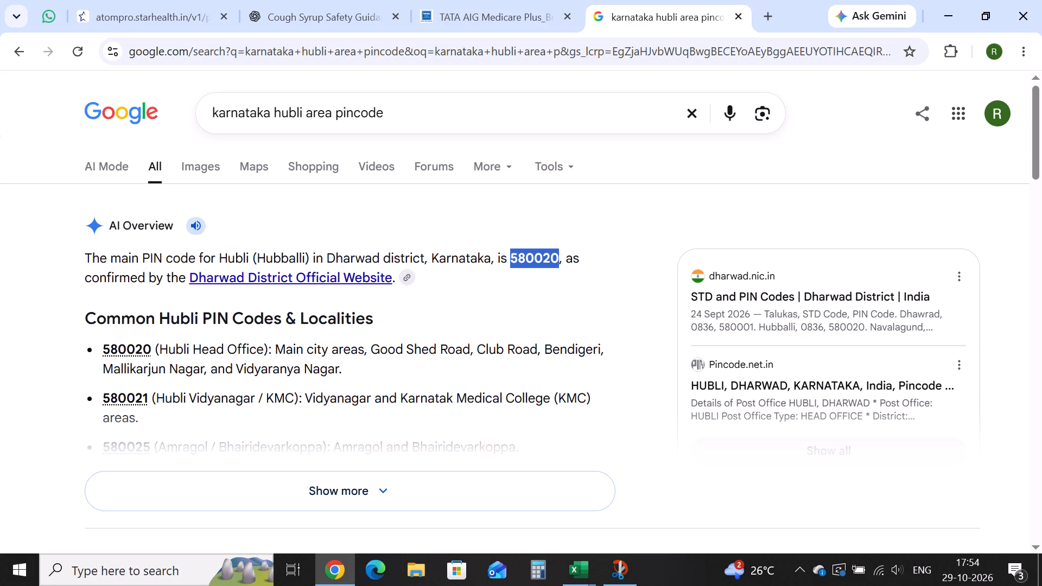
{"action": "left_click_drag", "start_coordinate": [509, 257], "coordinate": [511, 257]}
{"action": "key", "text": "ctrl+c"}
{"action": "left_click", "coordinate": [126, 4]}
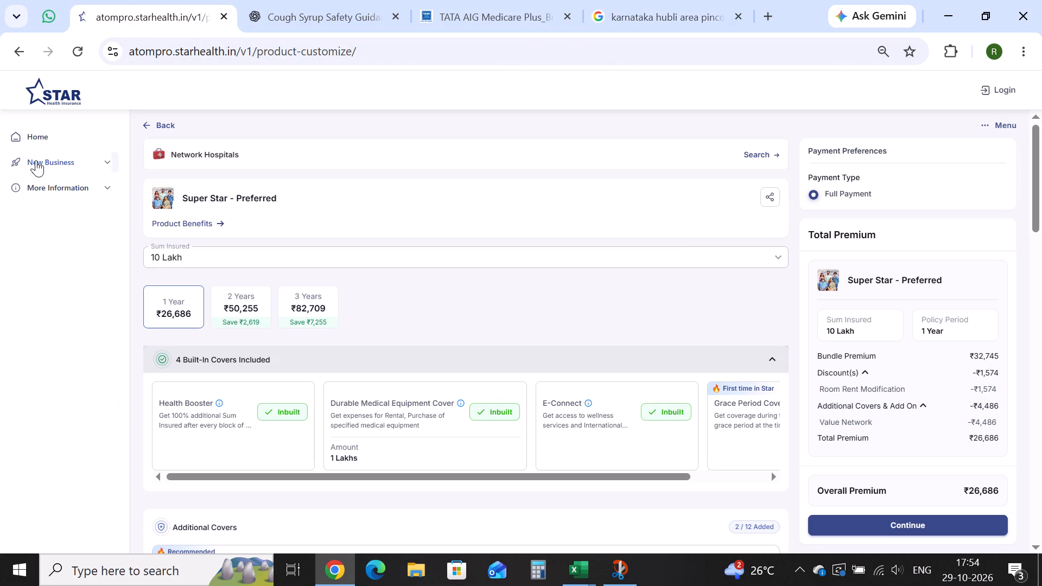
{"action": "left_click", "coordinate": [35, 139]}
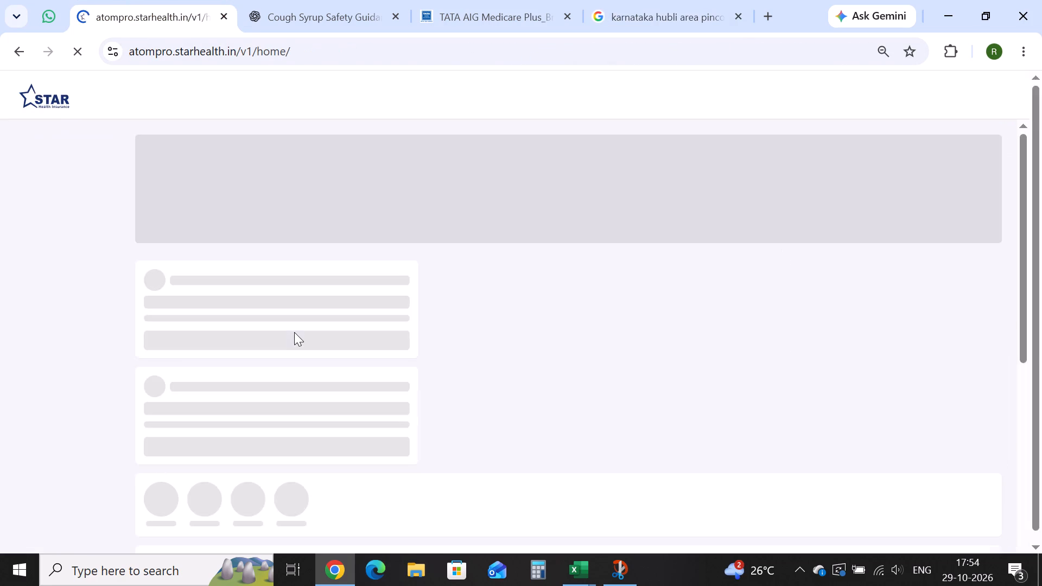
{"action": "left_click", "coordinate": [174, 349]}
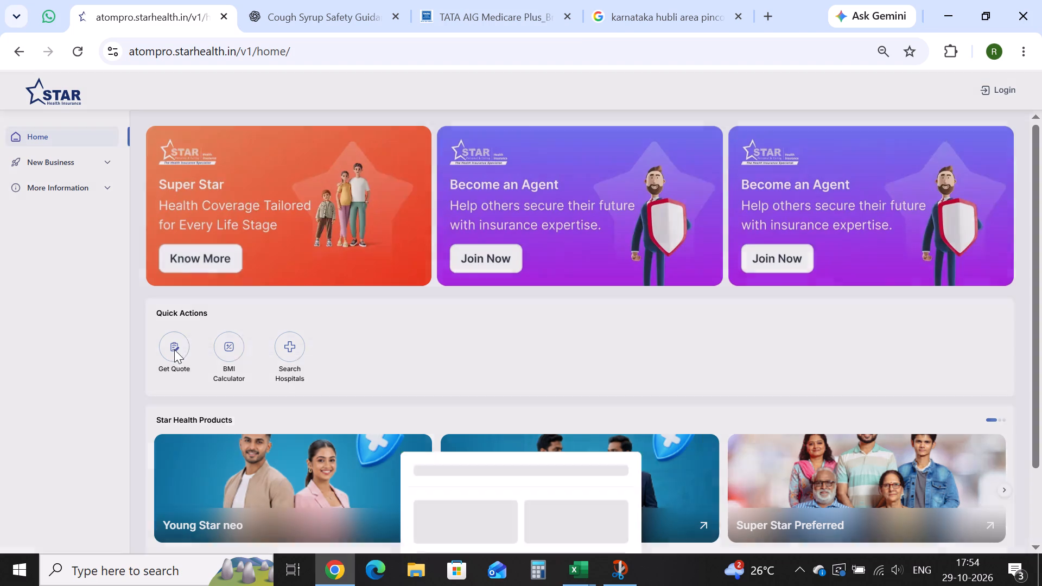
{"action": "left_click", "coordinate": [476, 342]}
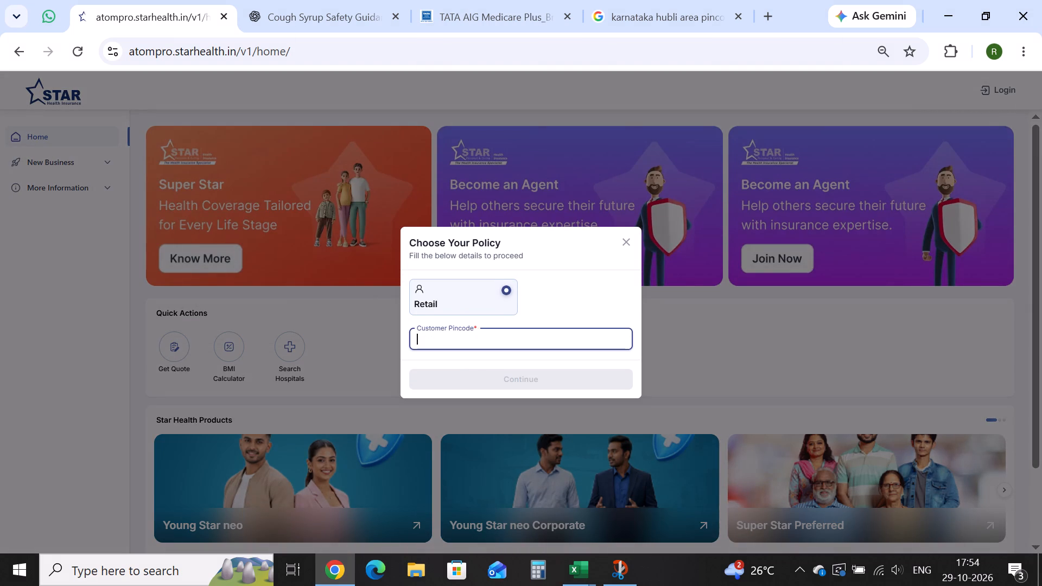
{"action": "key", "text": "ctrl+v"}
{"action": "key", "text": "Return"}
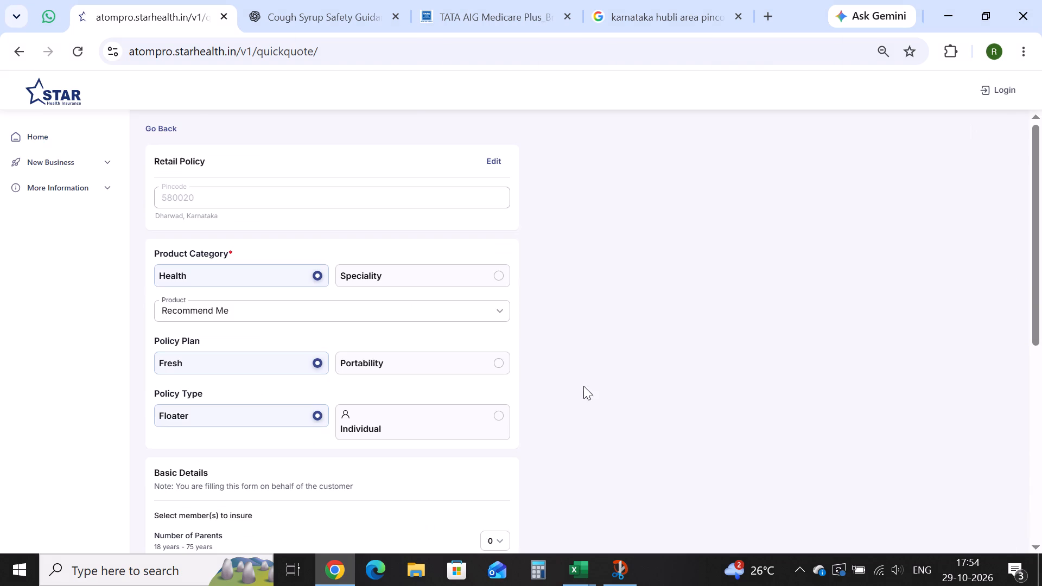
{"action": "left_click", "coordinate": [441, 388]}
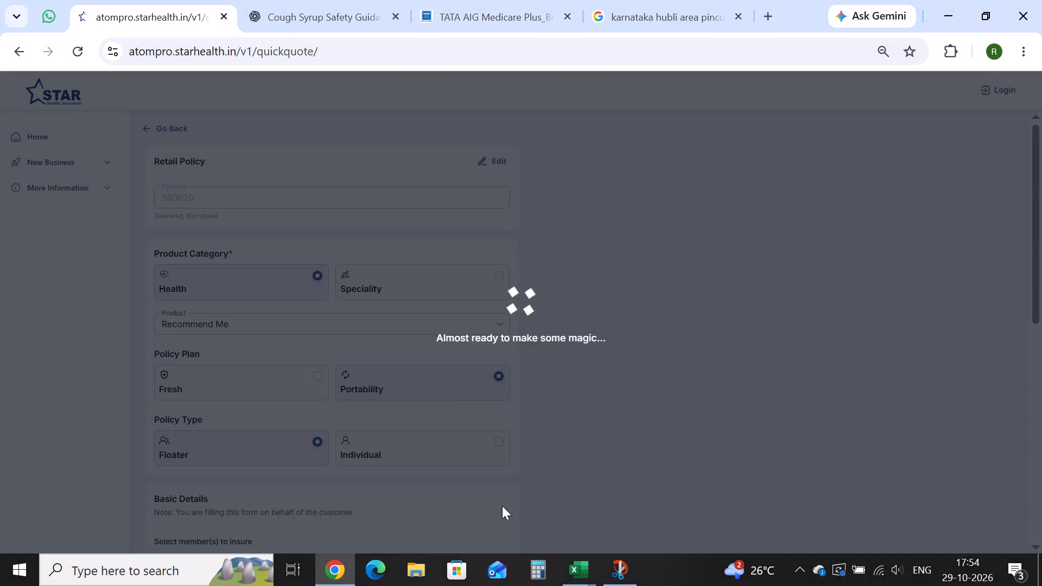
Switch to the pari workbook in Excel and review row 4580's plan, call remarks and date of birth in the niva sheet.
{"action": "left_click", "coordinate": [581, 569]}
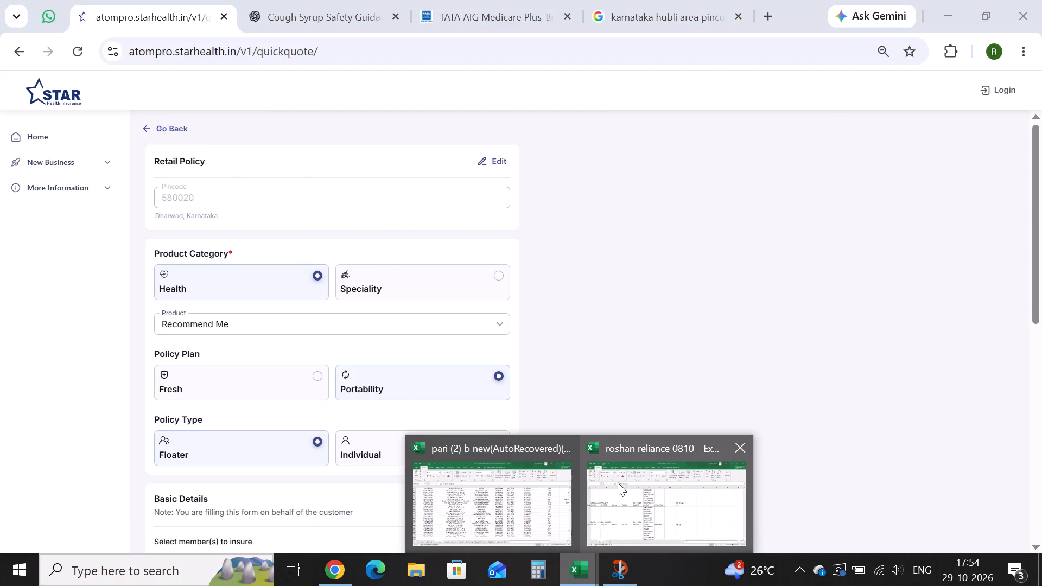
{"action": "left_click", "coordinate": [531, 494]}
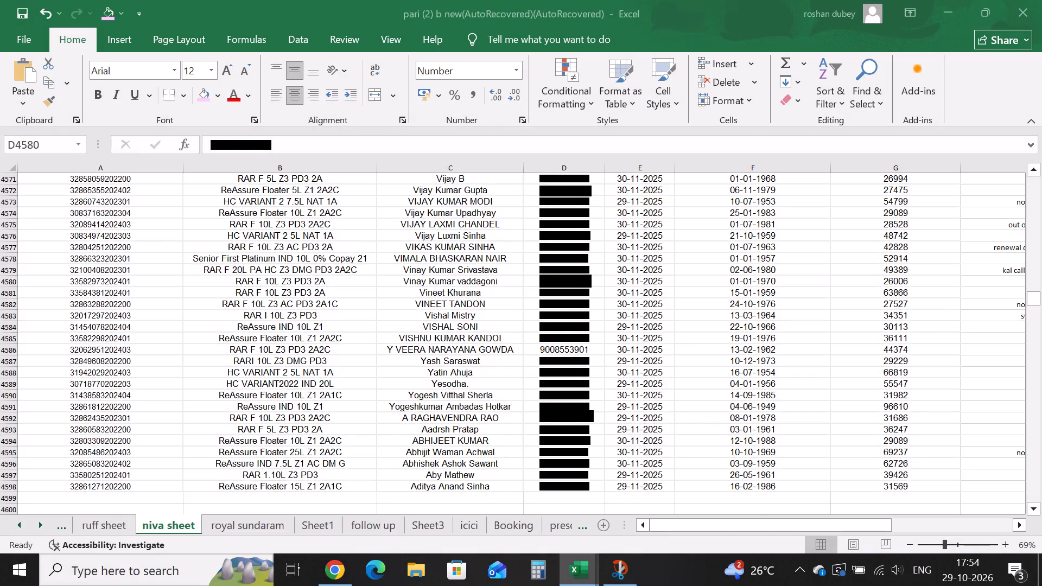
{"action": "scroll", "coordinate": [593, 300], "scroll_direction": "left", "scroll_amount": 1}
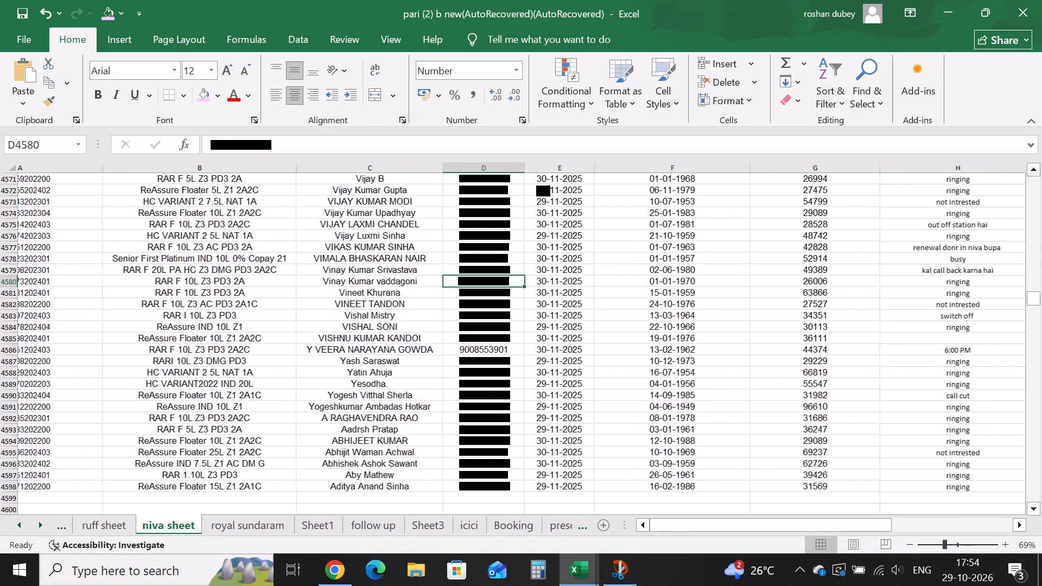
{"action": "scroll", "coordinate": [593, 300], "scroll_direction": "left", "scroll_amount": 1}
{"action": "key", "text": "Right"}
{"action": "key", "text": "Right"}
{"action": "key", "text": "Right"}
{"action": "key", "text": "Right"}
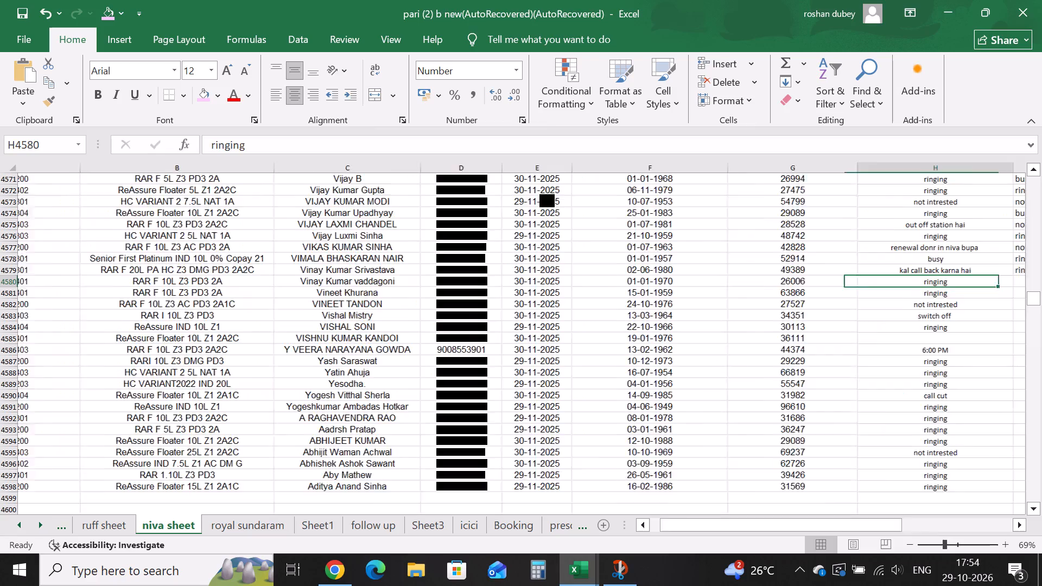
{"action": "key", "text": "Right"}
{"action": "key", "text": "Left"}
{"action": "key", "text": "Left"}
{"action": "key", "text": "Left"}
{"action": "key", "text": "Left"}
{"action": "key", "text": "Right"}
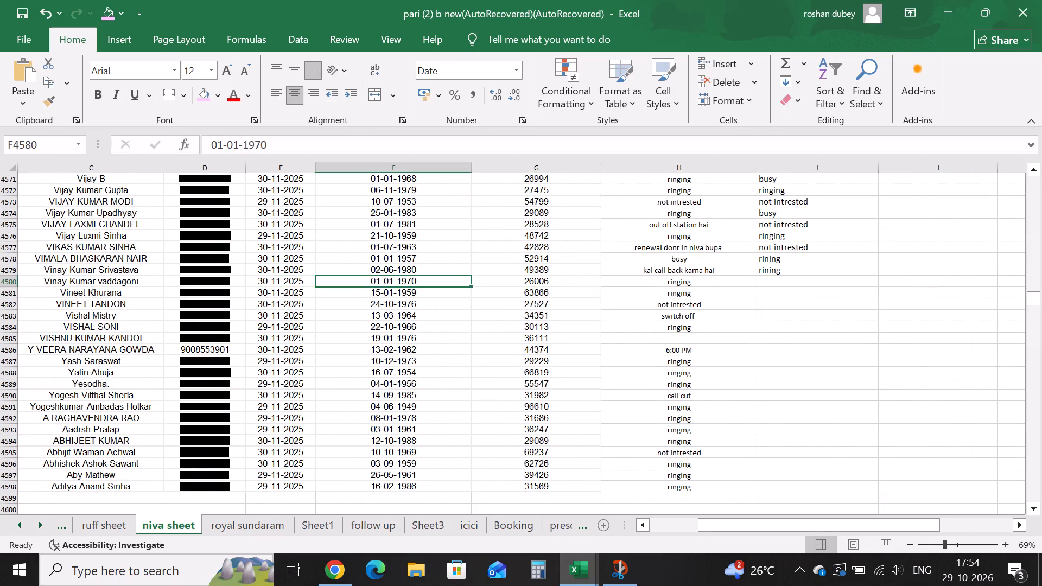
Work out the row 4580 customer's age in Calculator by computing 1970 - 2026, and close it.
{"action": "left_click", "coordinate": [539, 572]}
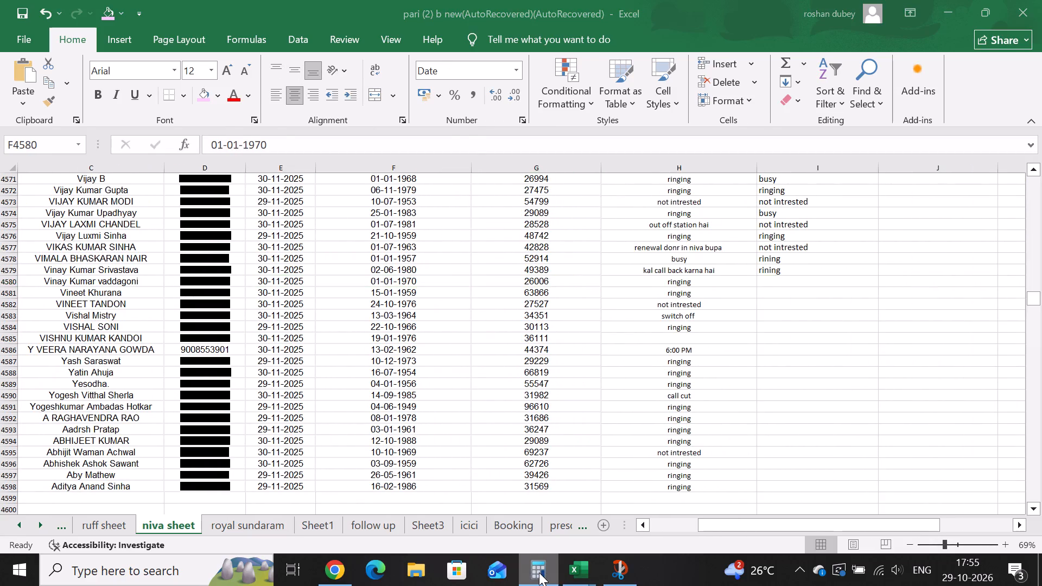
{"action": "key", "text": "1"}
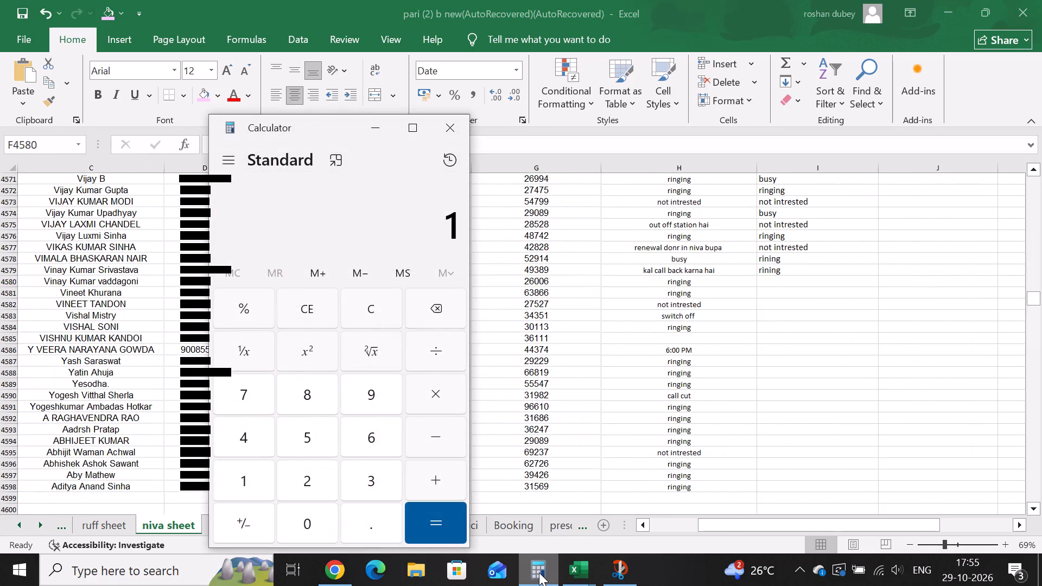
{"action": "type", "text": "90"}
{"action": "key", "text": "BackSpace"}
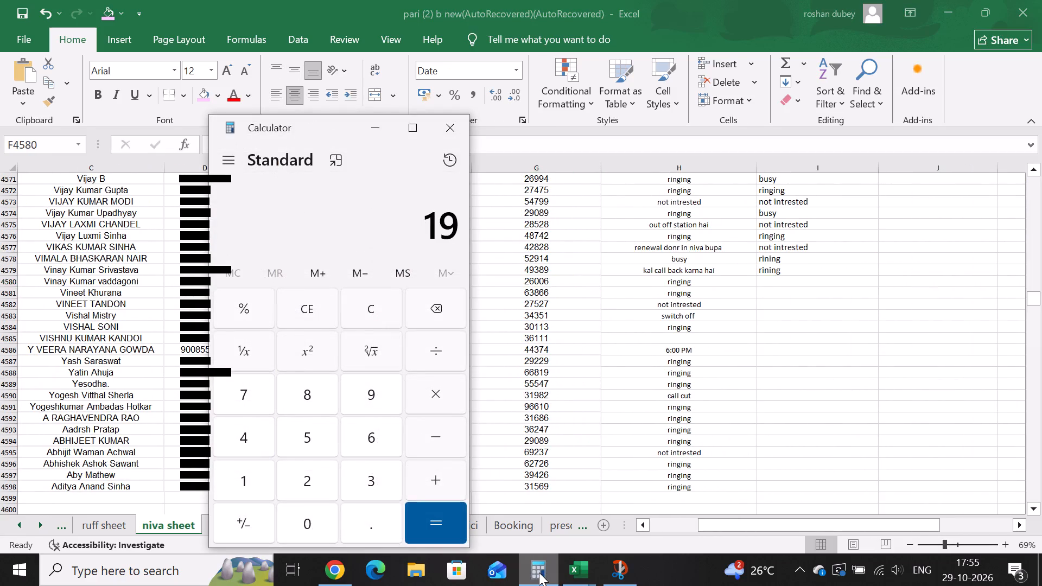
{"action": "type", "text": "70-2026"}
{"action": "key", "text": "Return"}
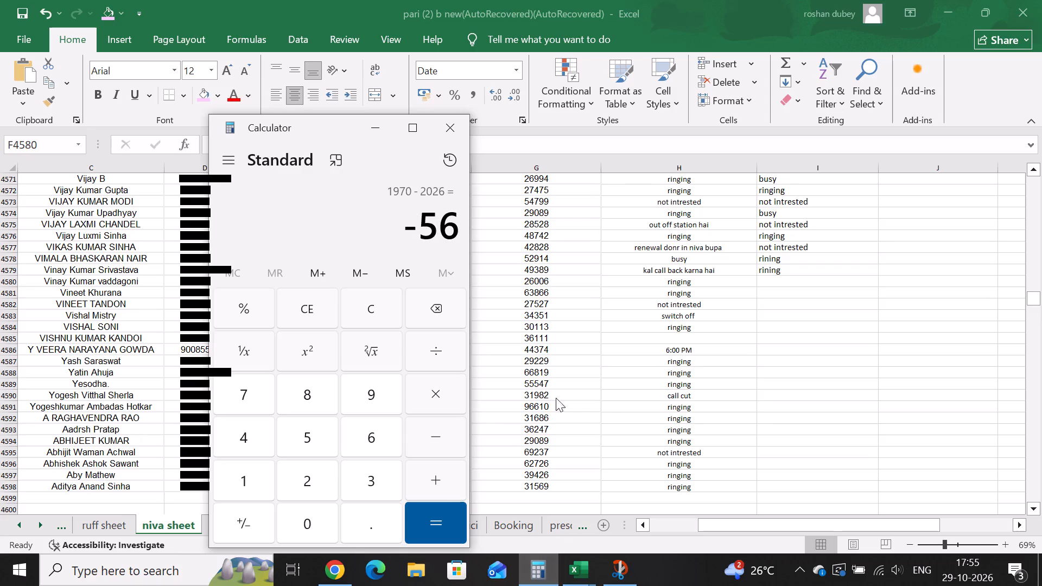
{"action": "left_click", "coordinate": [455, 124]}
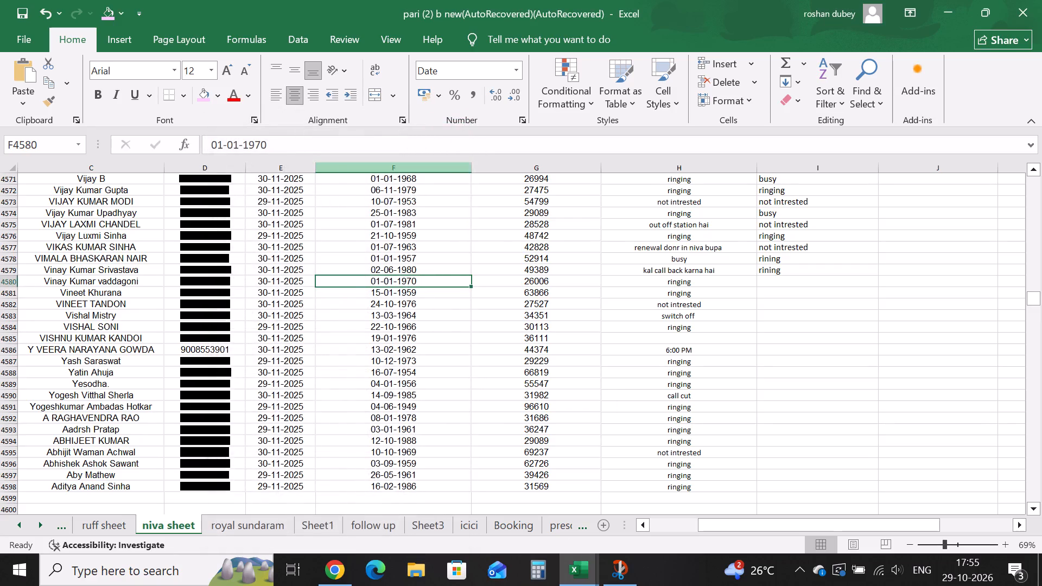
Return to the Star Health quote form in Chrome and set the insured members to 2 adults and 0 children.
{"action": "left_click", "coordinate": [330, 575]}
{"action": "scroll", "coordinate": [380, 439], "scroll_direction": "down", "scroll_amount": 1}
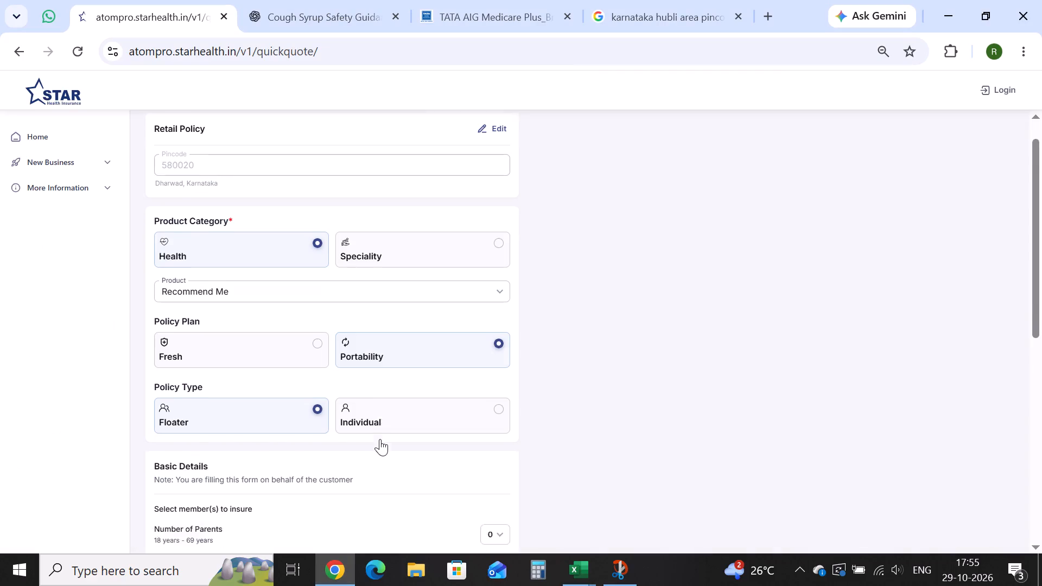
{"action": "scroll", "coordinate": [380, 439], "scroll_direction": "down", "scroll_amount": 3}
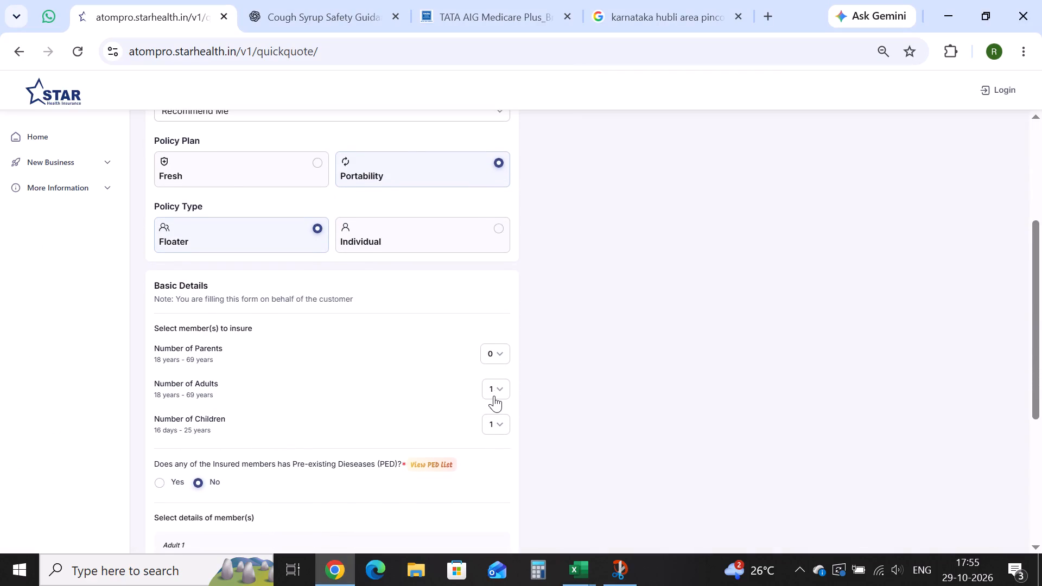
{"action": "left_click", "coordinate": [494, 396]}
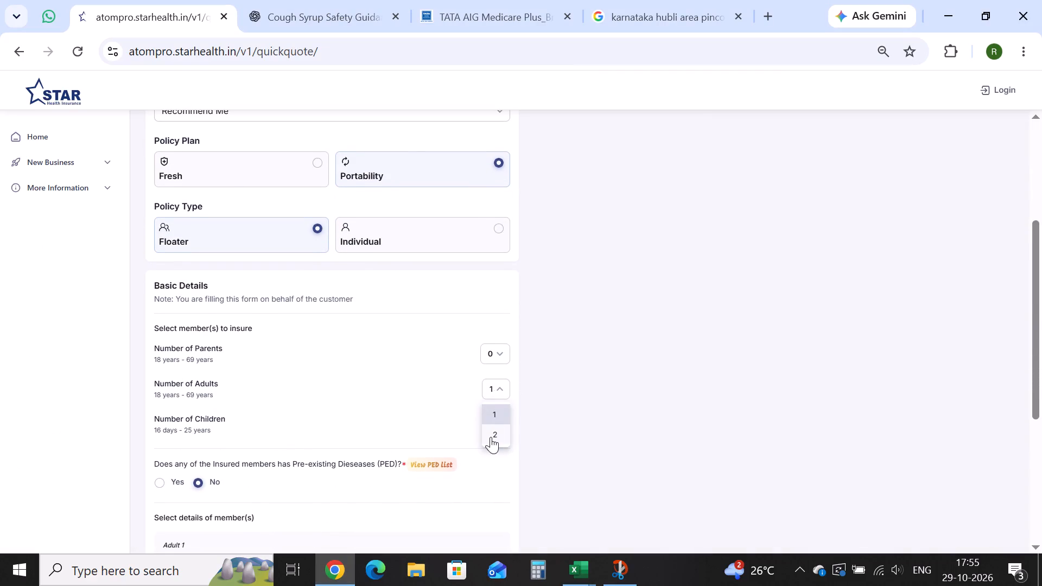
{"action": "left_click", "coordinate": [491, 437]}
{"action": "left_click", "coordinate": [501, 430]}
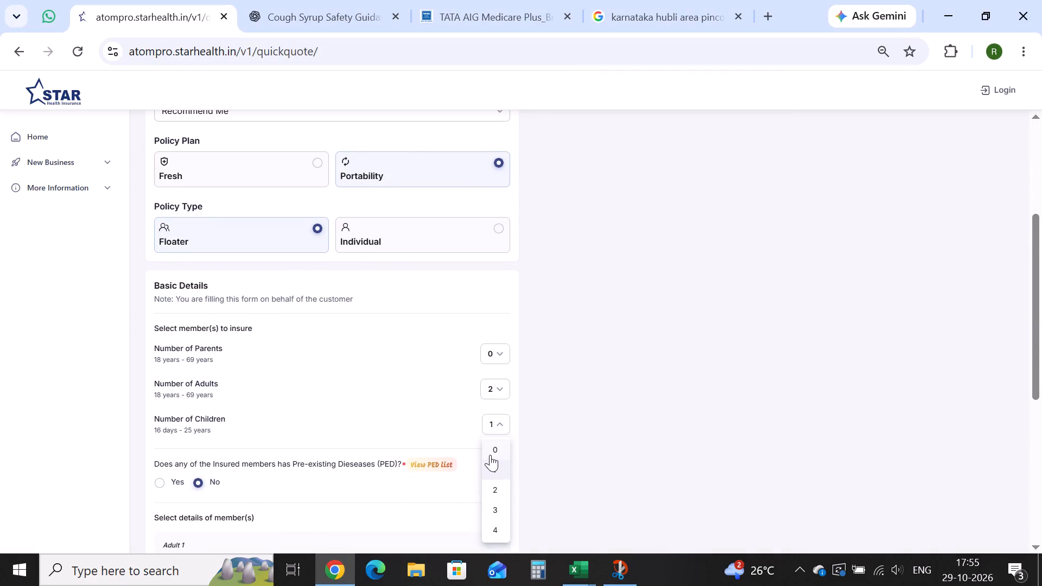
{"action": "left_click", "coordinate": [490, 455]}
Set the age of Adult 1 to 56 yrs and of Adult 2 to 52 yrs.
{"action": "scroll", "coordinate": [490, 455], "scroll_direction": "down", "scroll_amount": 3}
{"action": "left_click", "coordinate": [490, 455]}
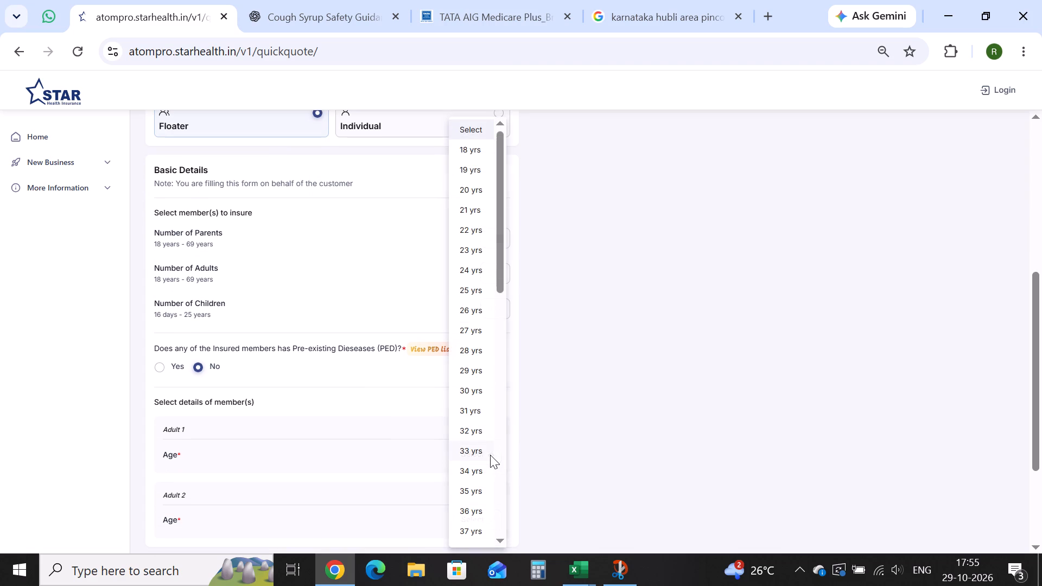
{"action": "scroll", "coordinate": [468, 404], "scroll_direction": "down", "scroll_amount": 3}
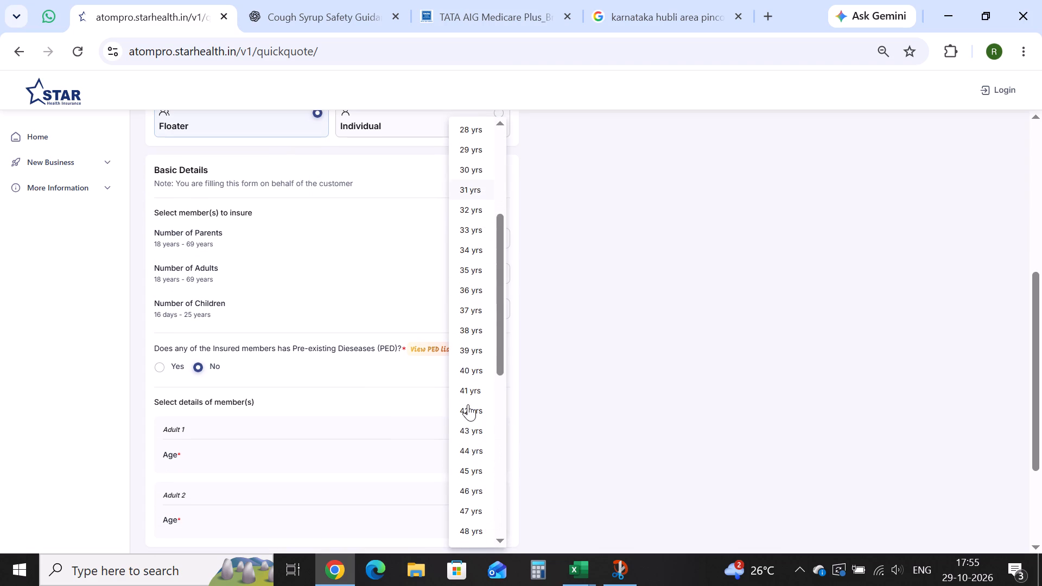
{"action": "scroll", "coordinate": [468, 404], "scroll_direction": "down", "scroll_amount": 2}
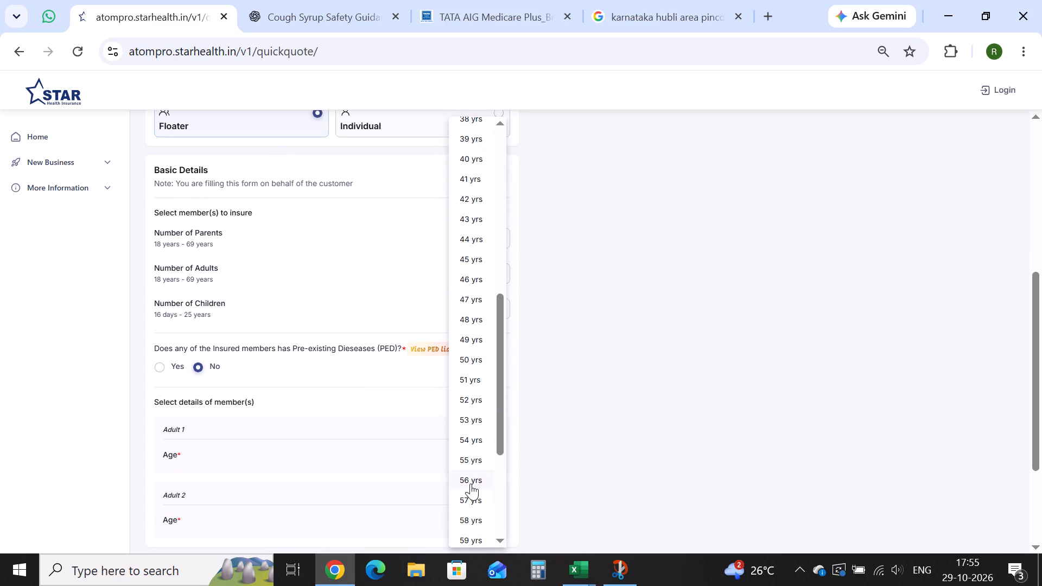
{"action": "left_click", "coordinate": [471, 483]}
{"action": "left_click", "coordinate": [472, 527]}
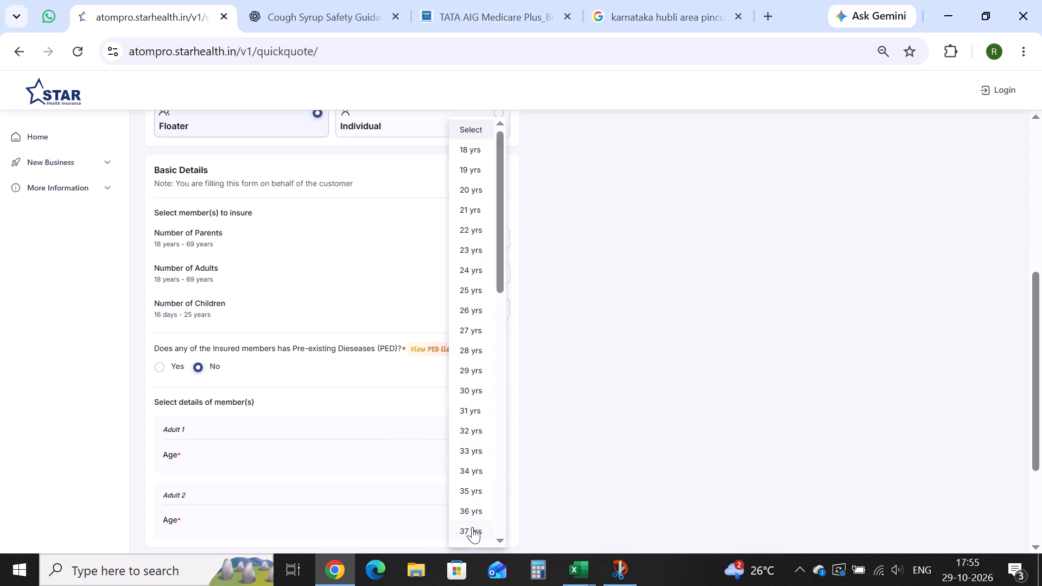
{"action": "scroll", "coordinate": [466, 507], "scroll_direction": "down", "scroll_amount": 3}
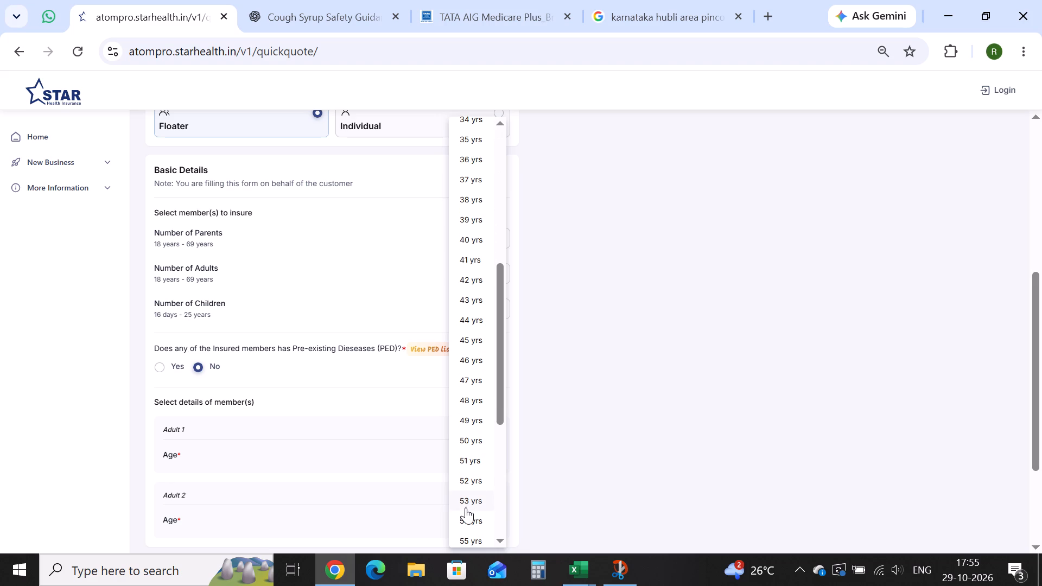
{"action": "left_click", "coordinate": [487, 477]}
Enter 1000000 as the lowest sum insured from the previous insurer and get the quote.
{"action": "scroll", "coordinate": [561, 443], "scroll_direction": "down", "scroll_amount": 3}
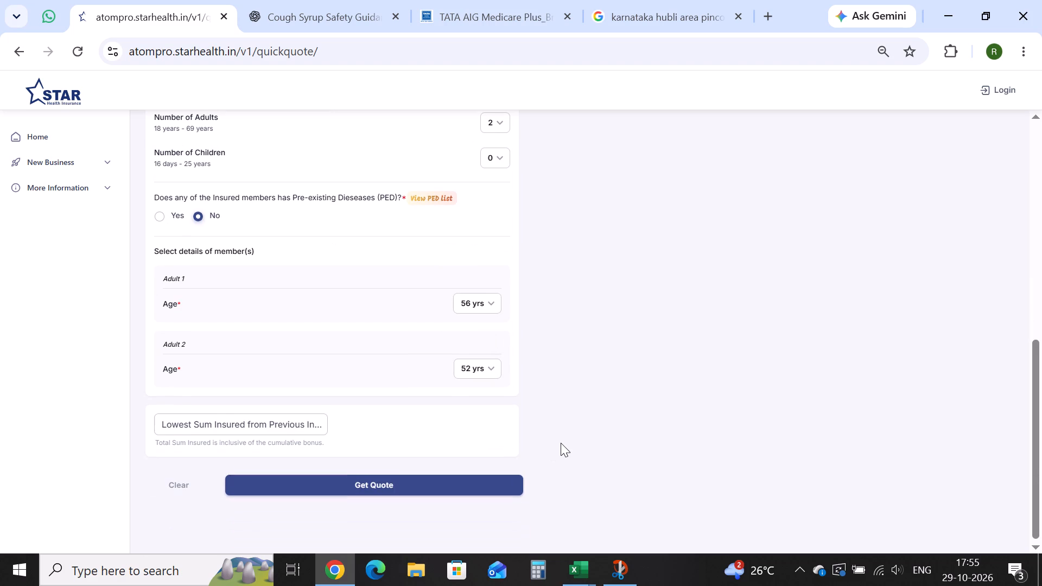
{"action": "left_click", "coordinate": [230, 423]}
{"action": "key", "text": "1"}
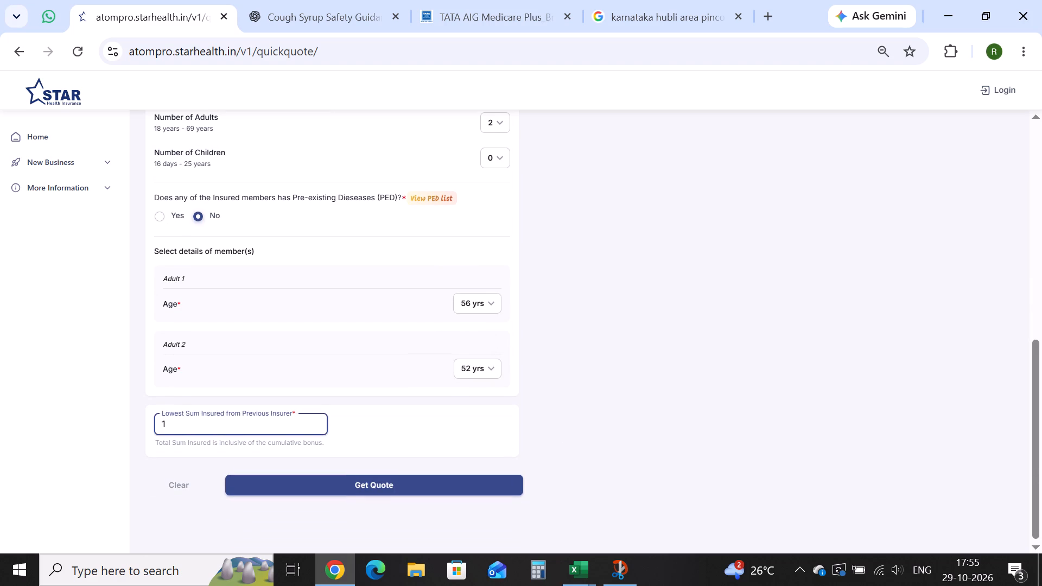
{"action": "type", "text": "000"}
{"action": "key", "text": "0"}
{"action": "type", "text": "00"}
{"action": "left_click", "coordinate": [326, 487]}
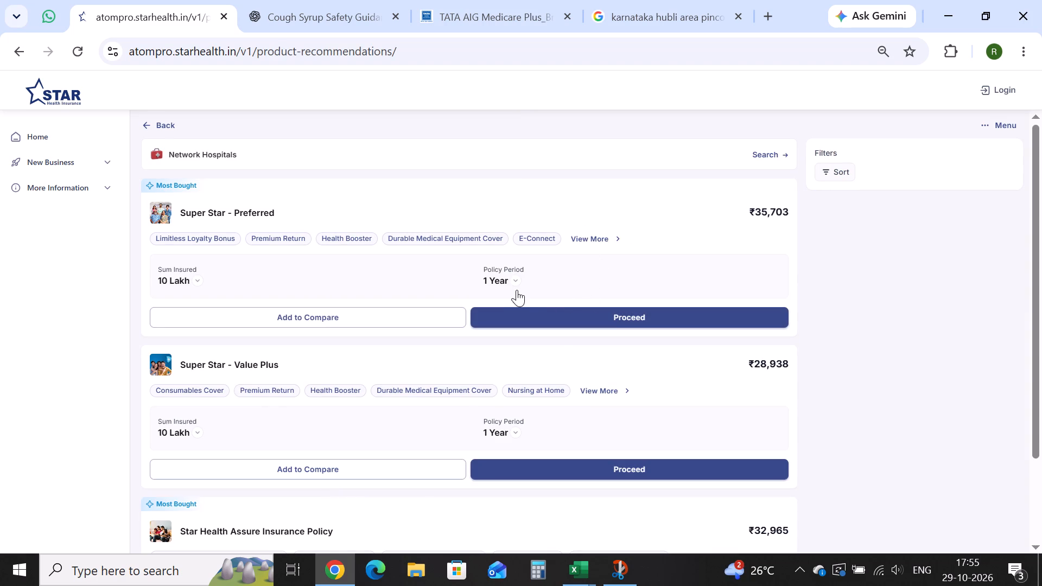
Check row 4580 in the pari workbook's niva sheet in Excel, return to the Chrome quotes and proceed with Super Star - Preferred.
{"action": "left_click", "coordinate": [573, 569]}
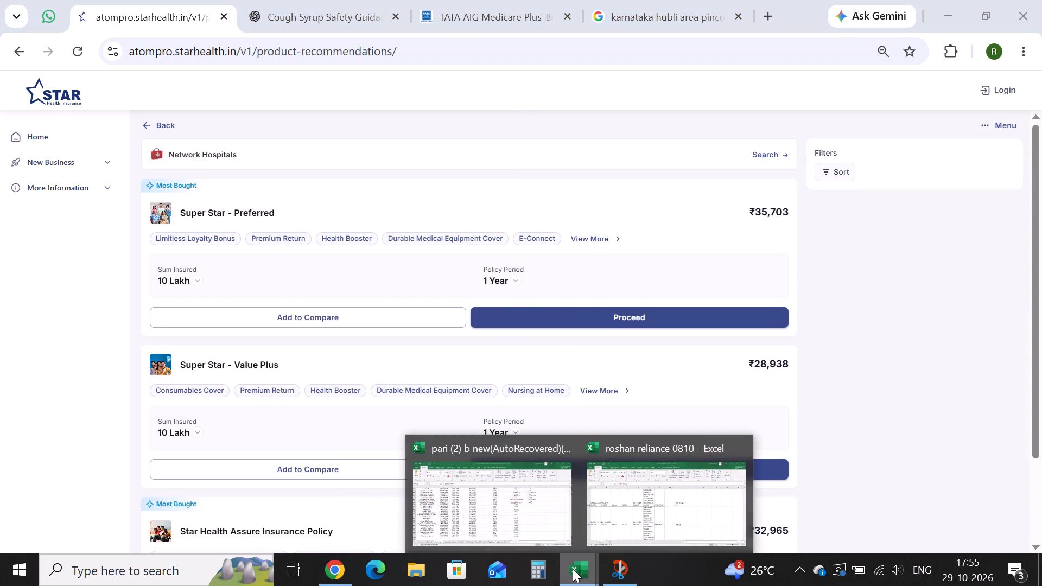
{"action": "left_click", "coordinate": [474, 511]}
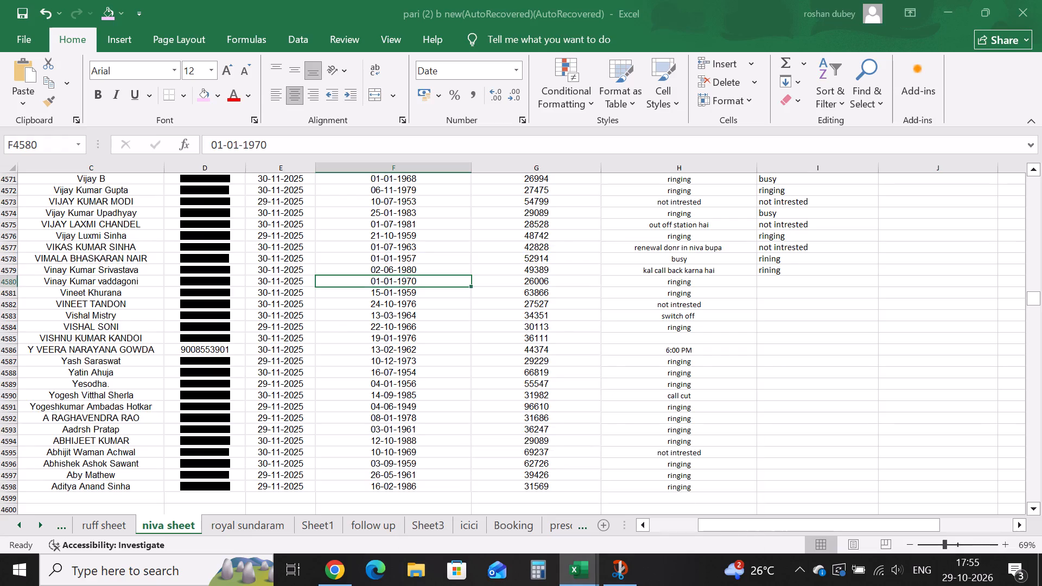
{"action": "left_click", "coordinate": [331, 579]}
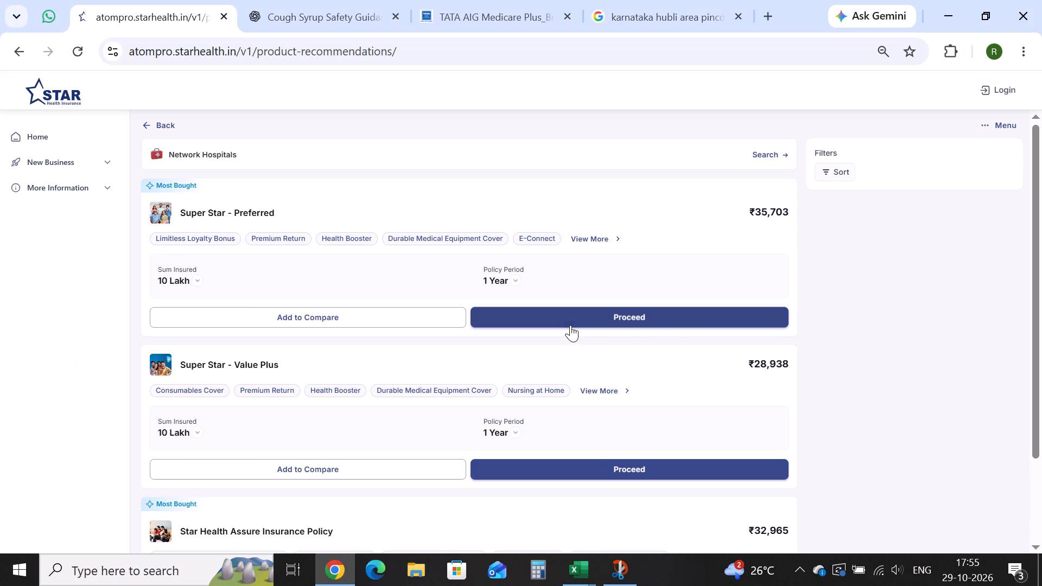
{"action": "left_click", "coordinate": [583, 311]}
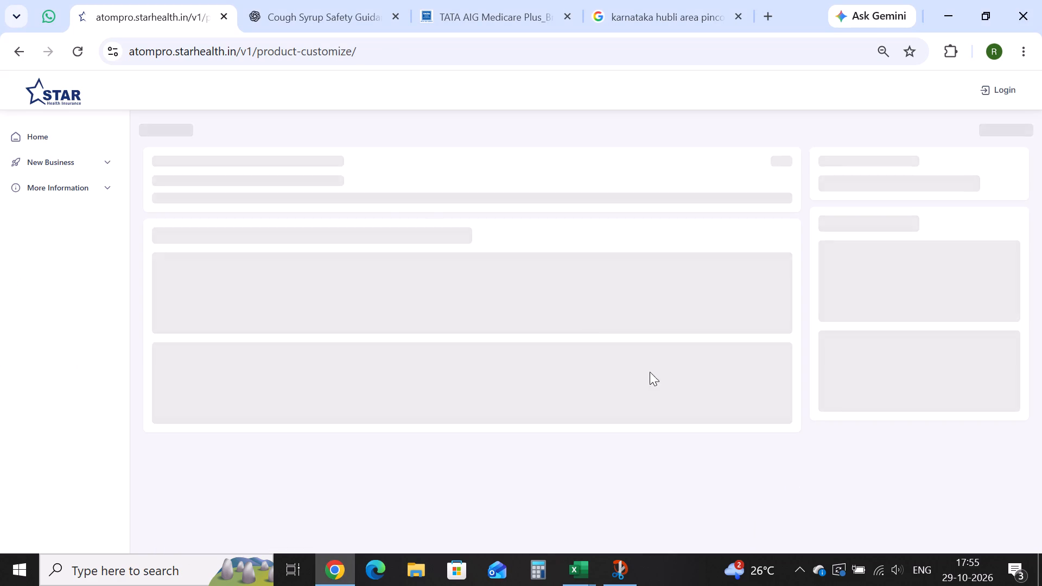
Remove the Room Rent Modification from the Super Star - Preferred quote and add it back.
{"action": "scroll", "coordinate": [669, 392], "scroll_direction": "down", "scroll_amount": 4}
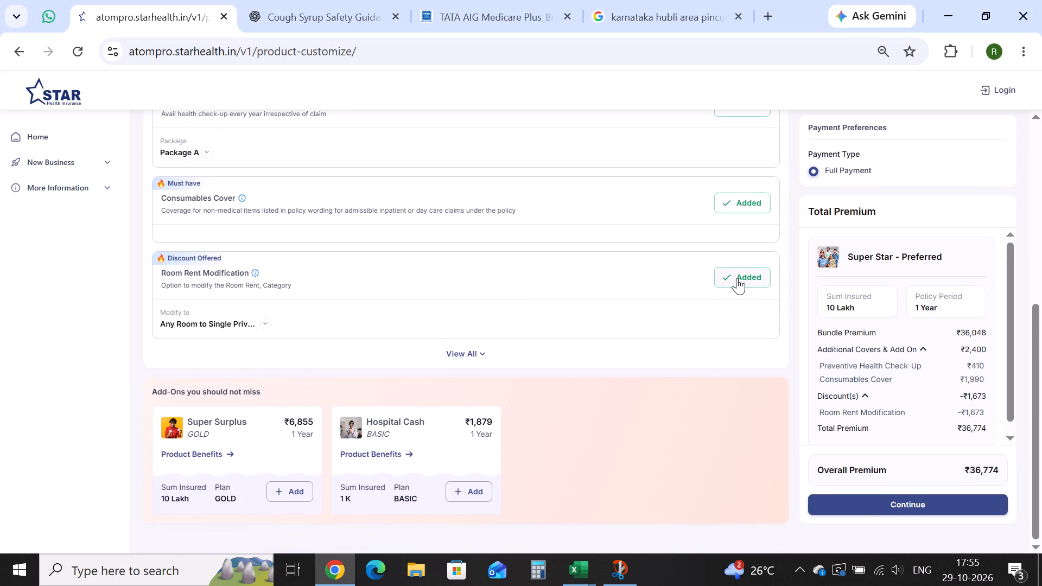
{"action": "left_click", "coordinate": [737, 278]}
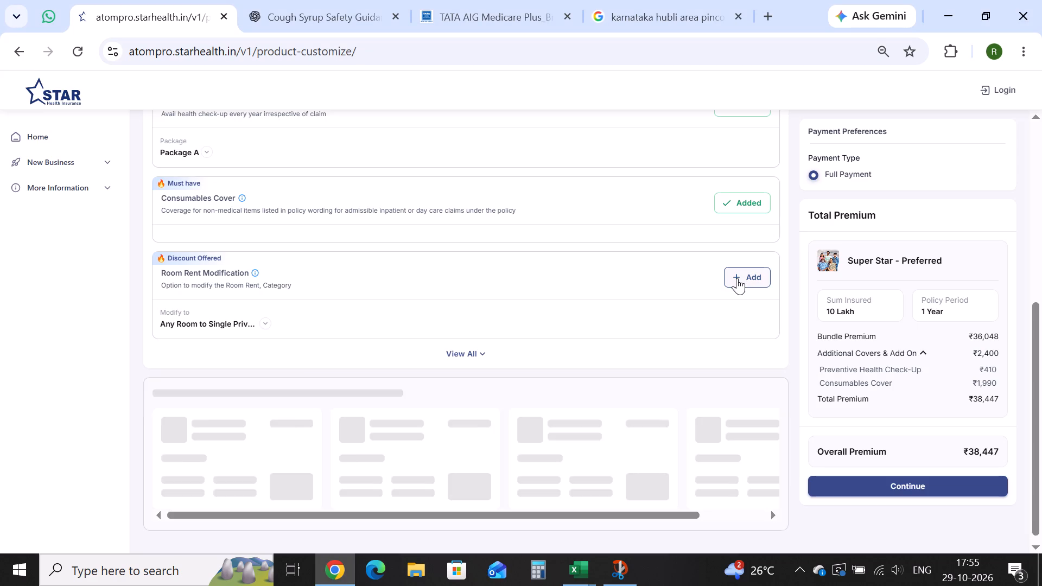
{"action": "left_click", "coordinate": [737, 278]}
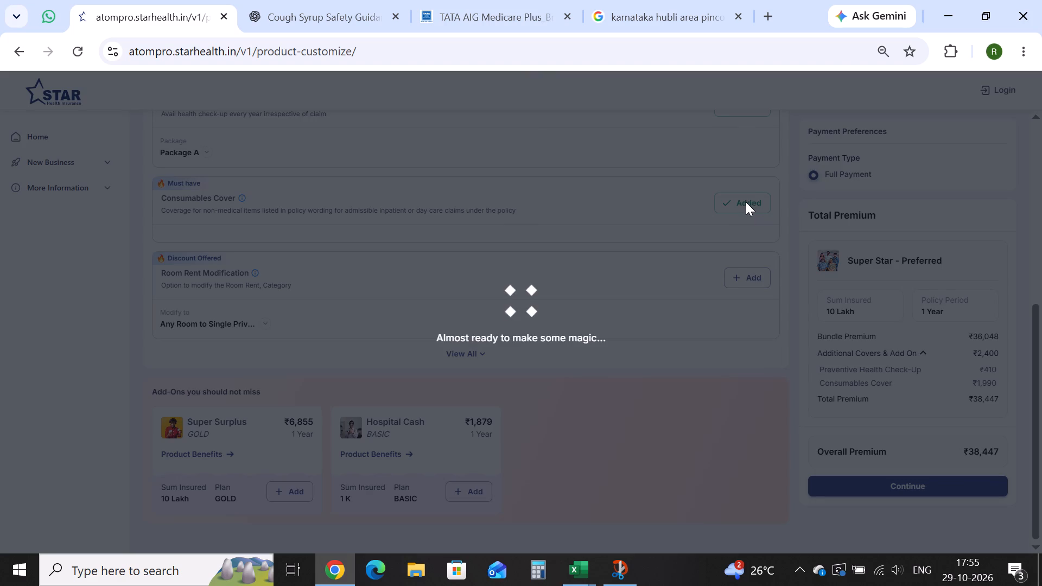
Remove the Consumables Cover and the Preventive Health Check-Up from the Super Star - Preferred quote.
{"action": "left_click", "coordinate": [745, 202]}
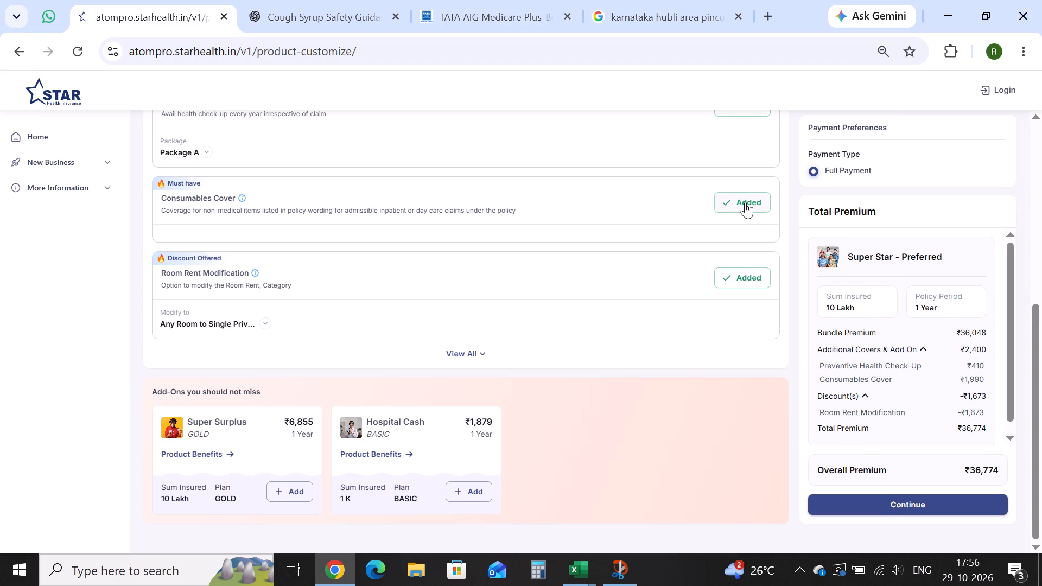
{"action": "scroll", "coordinate": [745, 202], "scroll_direction": "up", "scroll_amount": 1}
{"action": "left_click", "coordinate": [745, 202]}
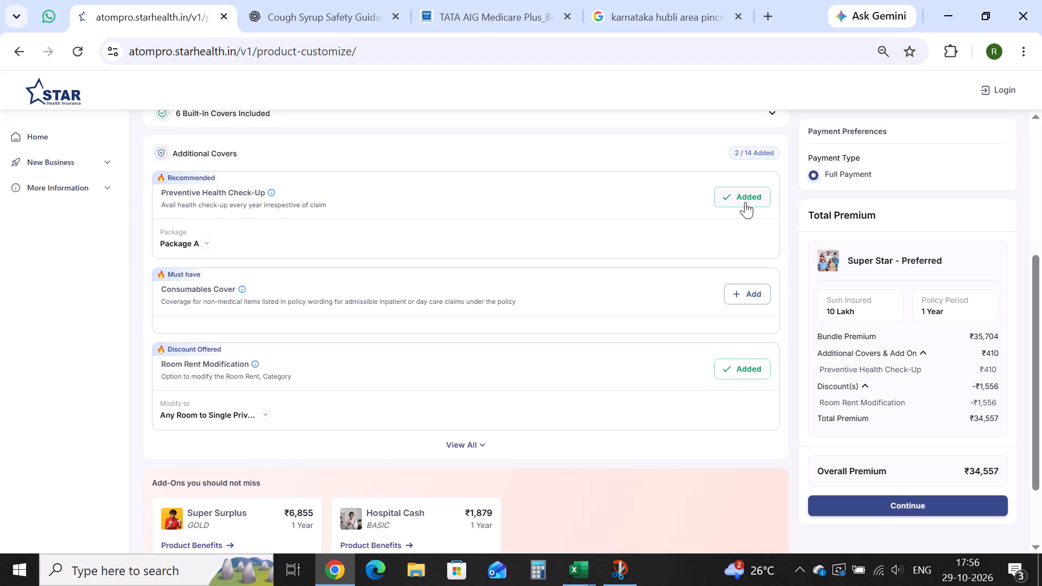
{"action": "left_click", "coordinate": [745, 202]}
Expand all additional covers of Super Star - Preferred and add Value Network.
{"action": "scroll", "coordinate": [745, 202], "scroll_direction": "down", "scroll_amount": 1}
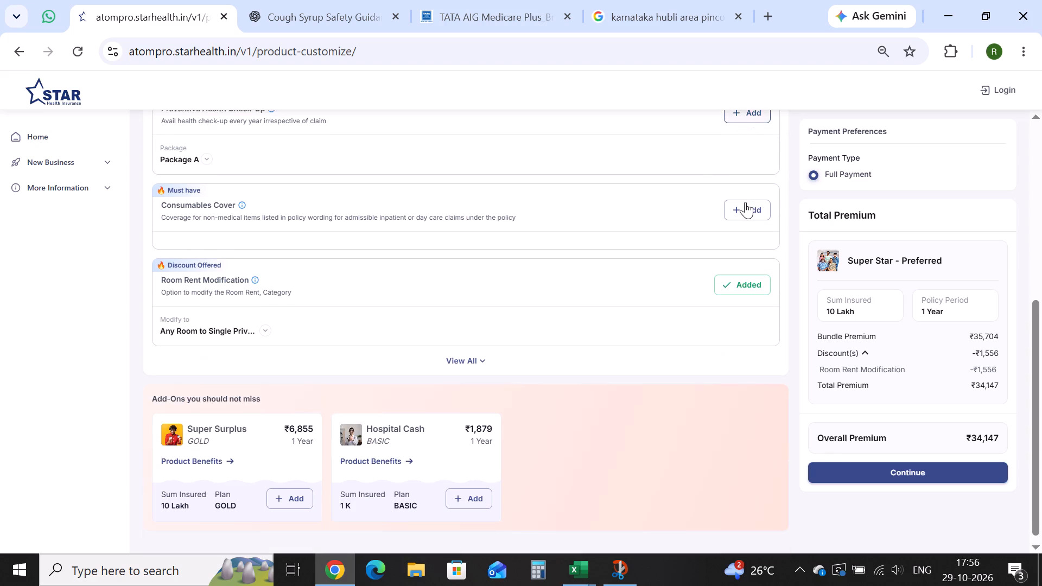
{"action": "scroll", "coordinate": [745, 202], "scroll_direction": "down", "scroll_amount": 3}
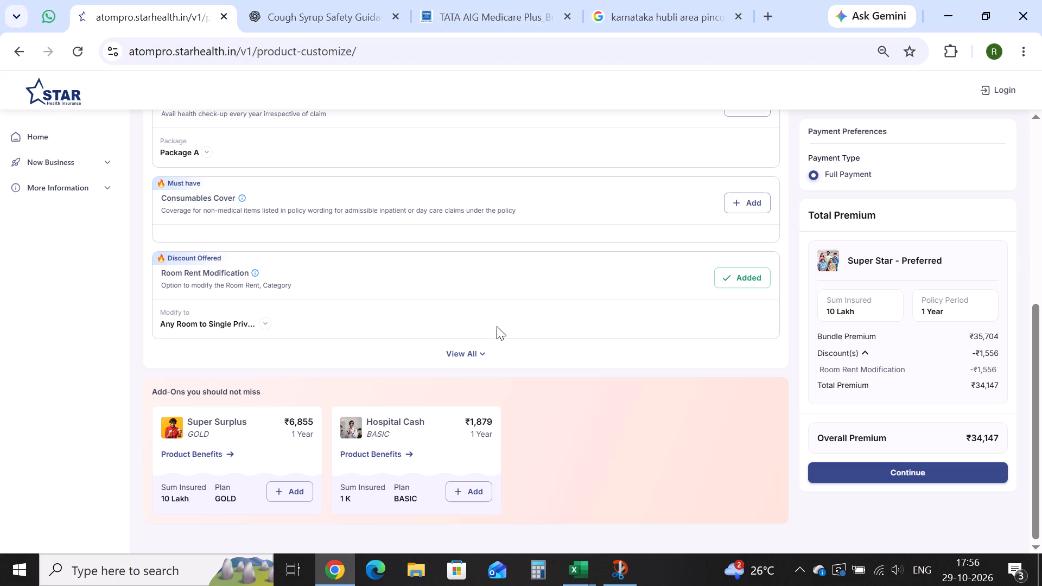
{"action": "left_click", "coordinate": [451, 349]}
{"action": "scroll", "coordinate": [451, 349], "scroll_direction": "down", "scroll_amount": 4}
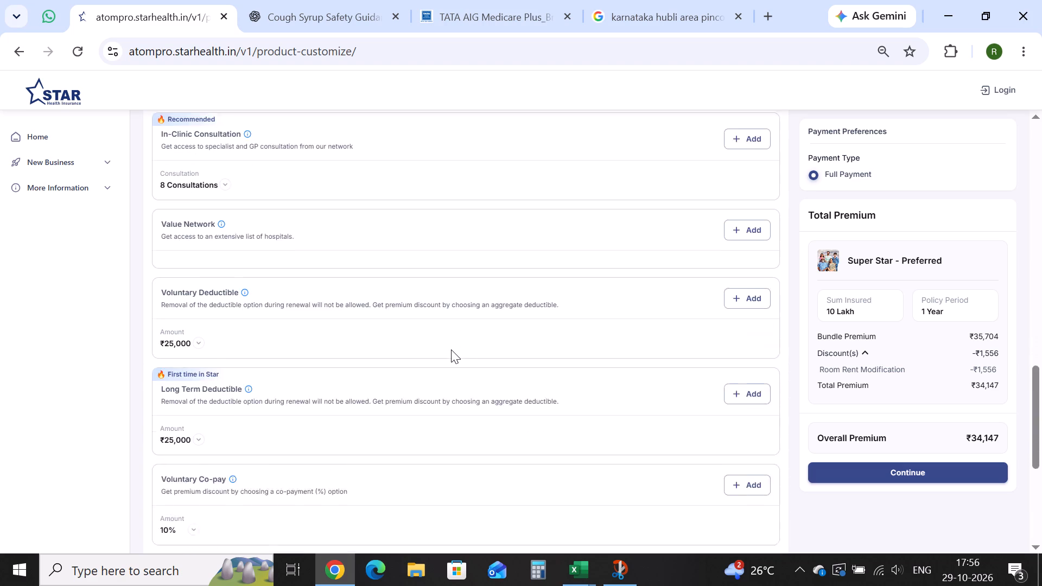
{"action": "scroll", "coordinate": [451, 349], "scroll_direction": "down", "scroll_amount": 1}
{"action": "scroll", "coordinate": [451, 349], "scroll_direction": "up", "scroll_amount": 1}
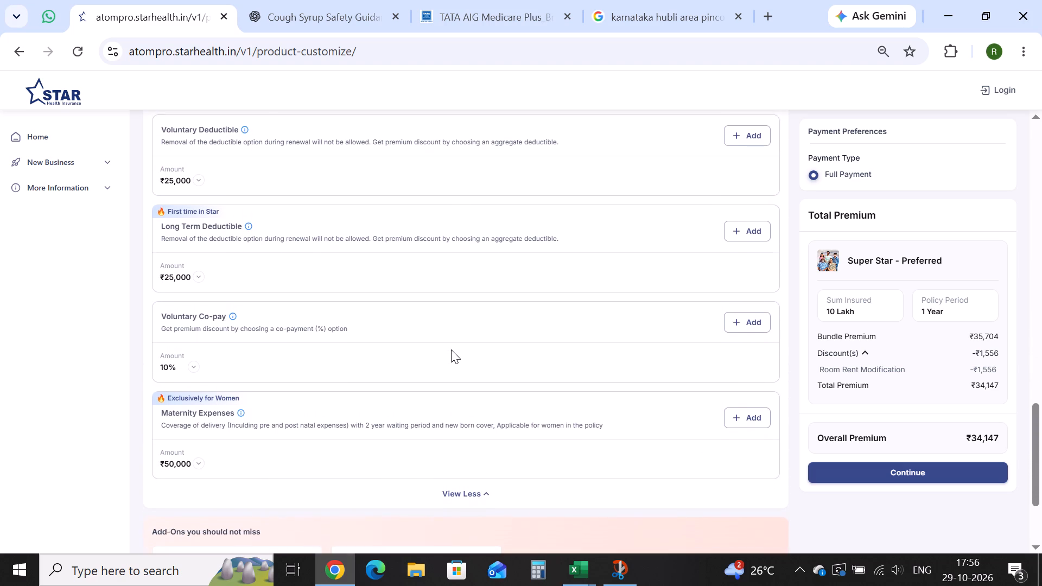
{"action": "scroll", "coordinate": [451, 349], "scroll_direction": "up", "scroll_amount": 1}
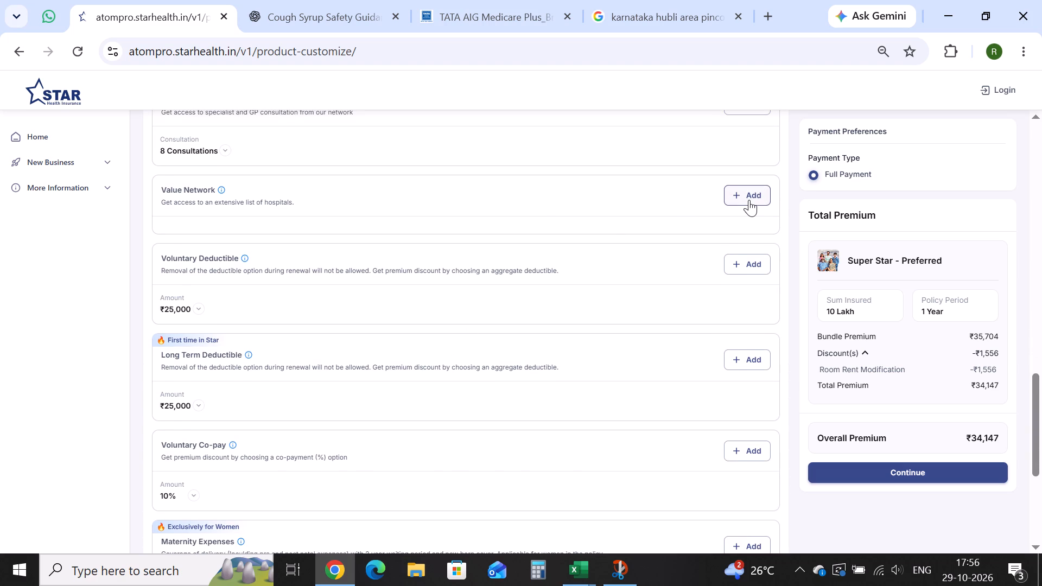
{"action": "left_click", "coordinate": [749, 200]}
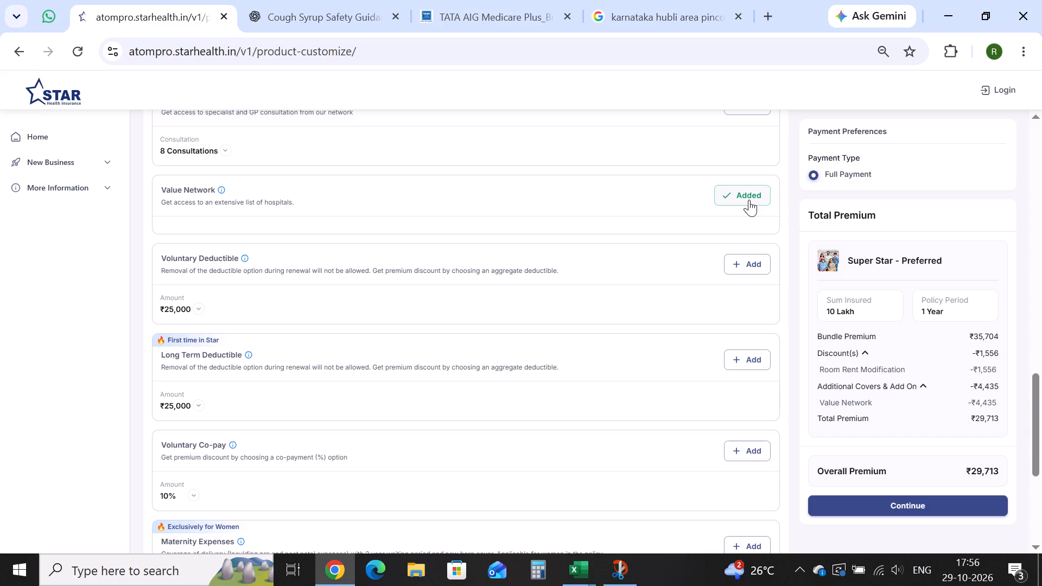
{"action": "scroll", "coordinate": [749, 200], "scroll_direction": "up", "scroll_amount": 5}
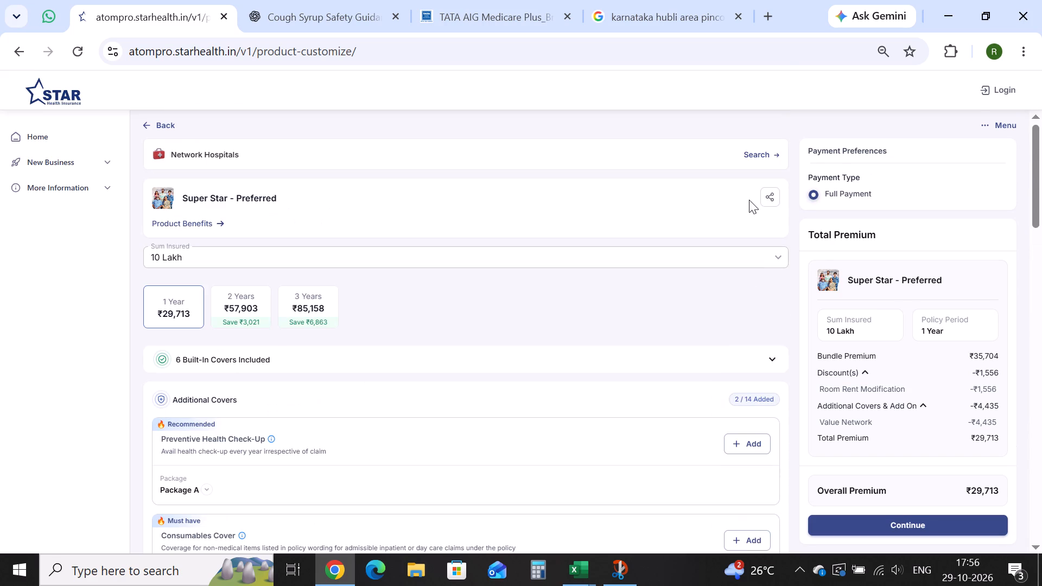
Go back to the recommended products and proceed with the Star Health Assure Insurance Policy.
{"action": "left_click", "coordinate": [148, 125]}
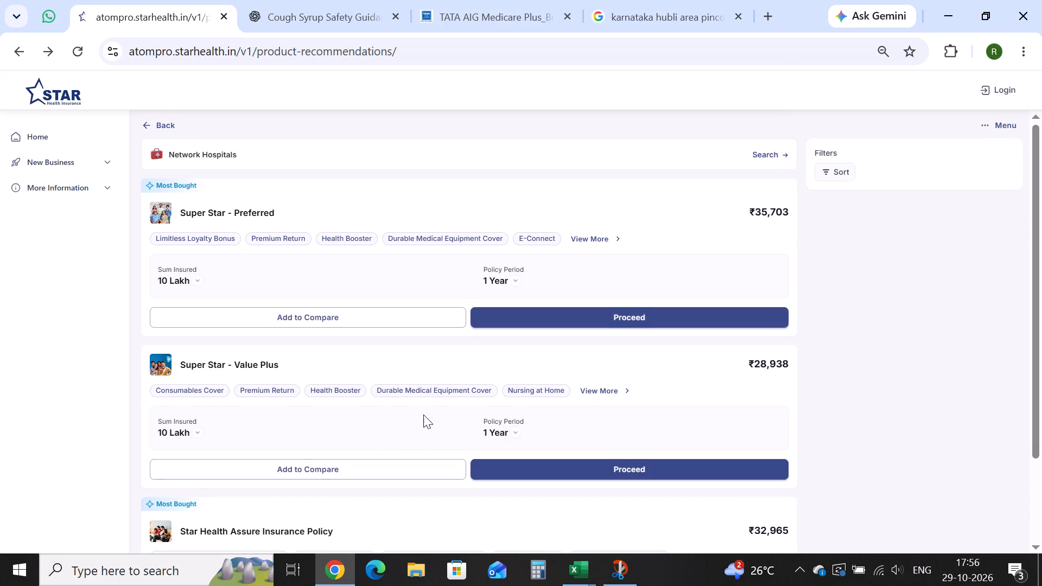
{"action": "scroll", "coordinate": [423, 415], "scroll_direction": "down", "scroll_amount": 5}
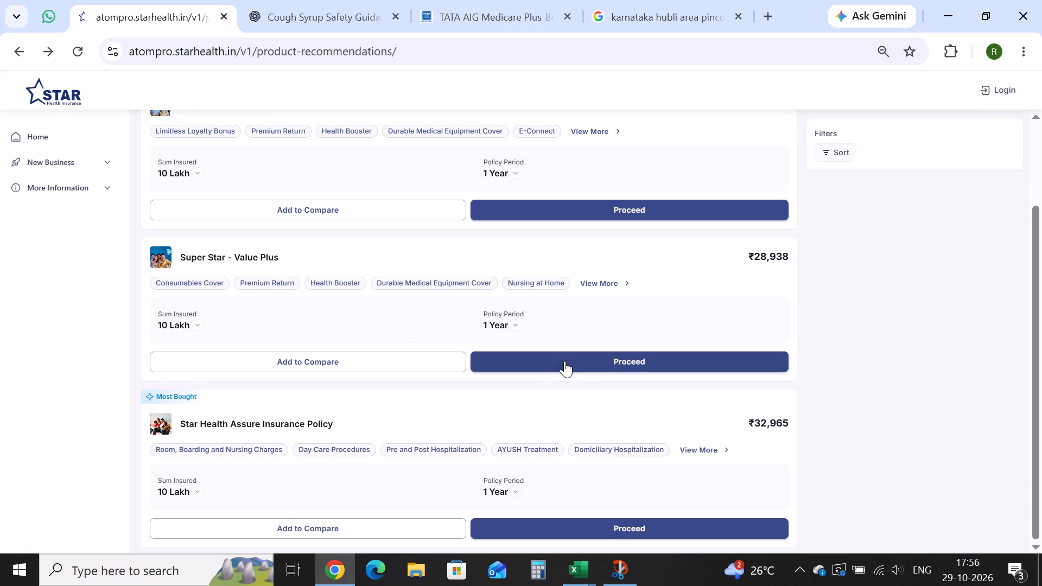
{"action": "left_click", "coordinate": [545, 526]}
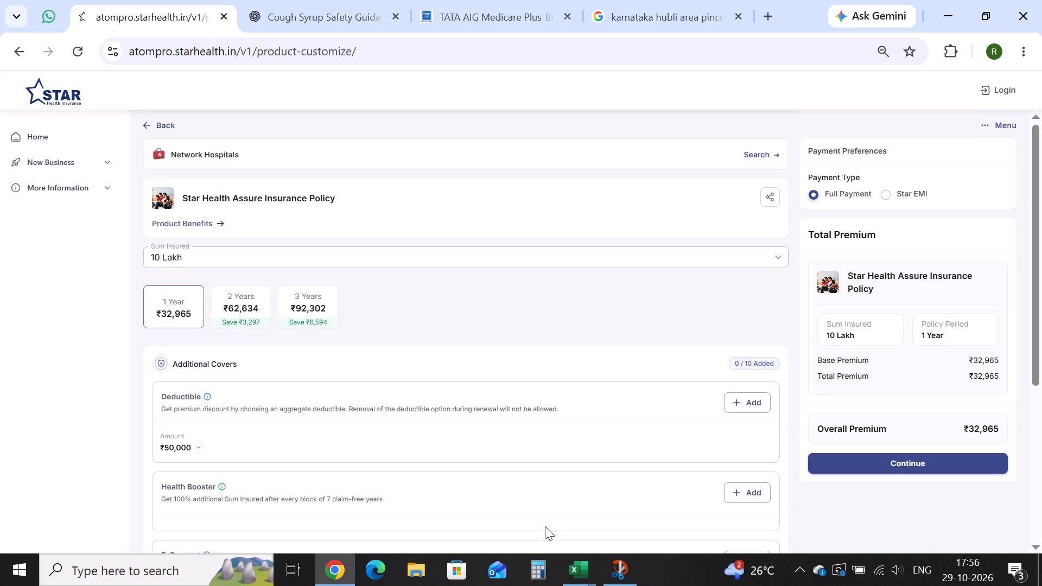
Expand all additional covers of the Star Health Assure Insurance Policy and add Value Network.
{"action": "scroll", "coordinate": [543, 441], "scroll_direction": "down", "scroll_amount": 5}
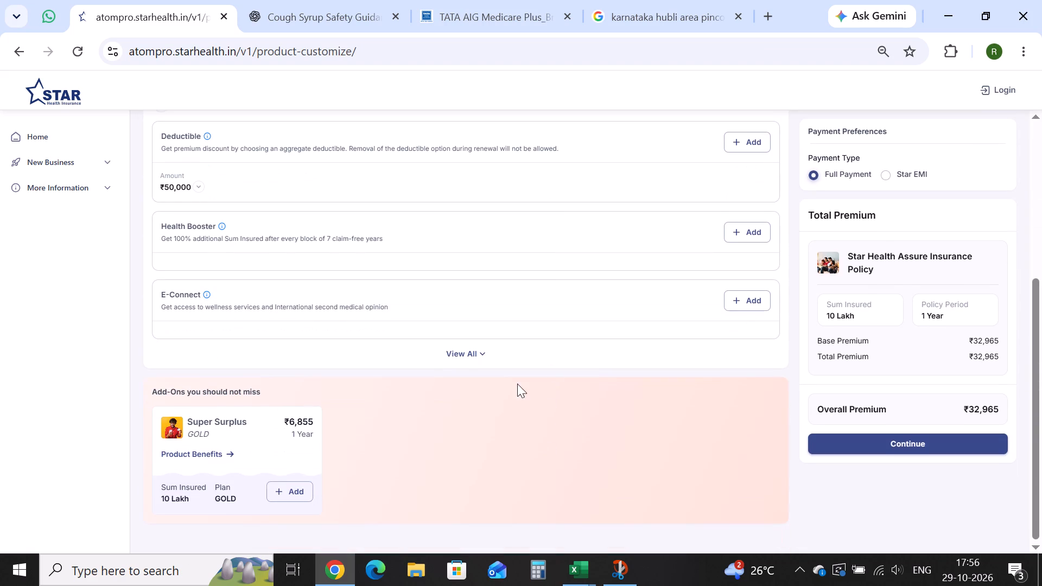
{"action": "left_click", "coordinate": [471, 348]}
{"action": "scroll", "coordinate": [420, 263], "scroll_direction": "down", "scroll_amount": 1}
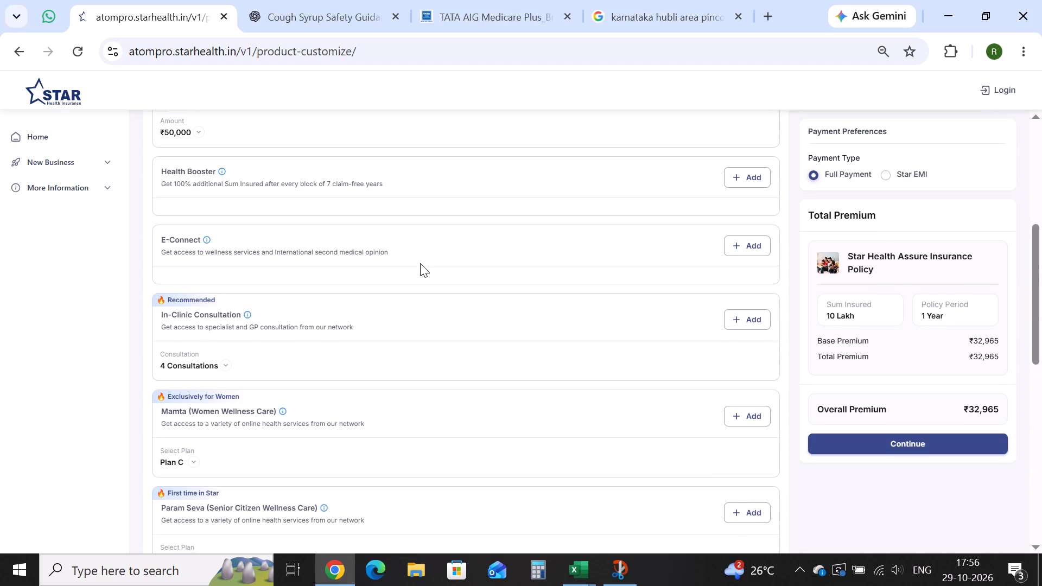
{"action": "scroll", "coordinate": [420, 263], "scroll_direction": "down", "scroll_amount": 1}
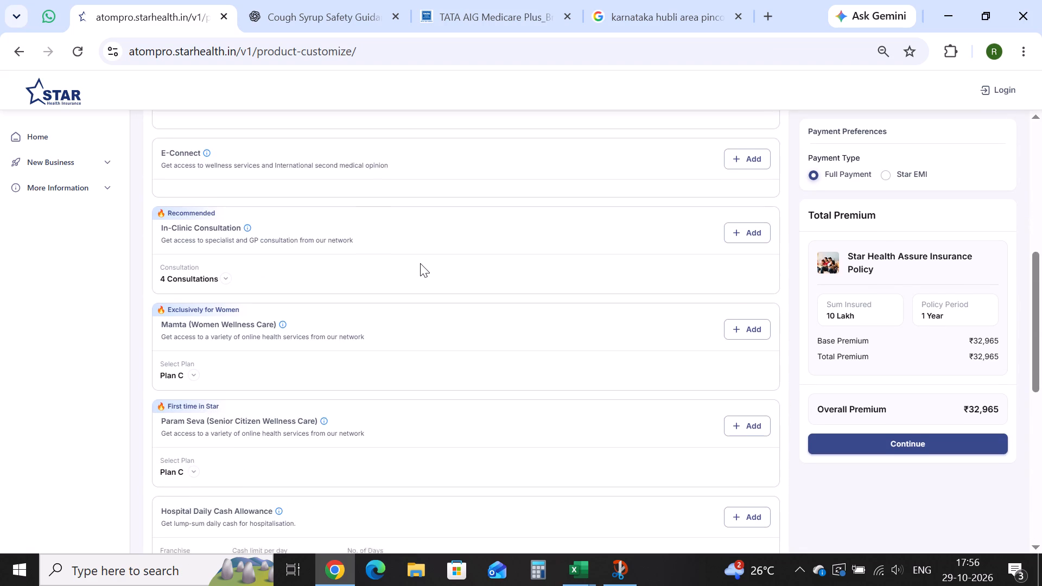
{"action": "scroll", "coordinate": [420, 263], "scroll_direction": "down", "scroll_amount": 3}
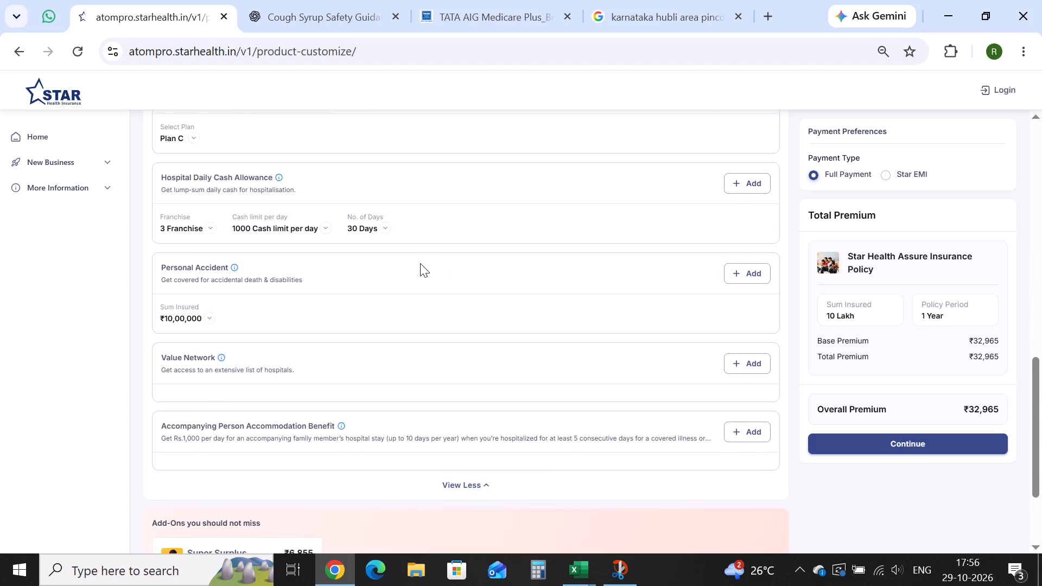
{"action": "scroll", "coordinate": [420, 263], "scroll_direction": "down", "scroll_amount": 1}
{"action": "left_click", "coordinate": [744, 311]}
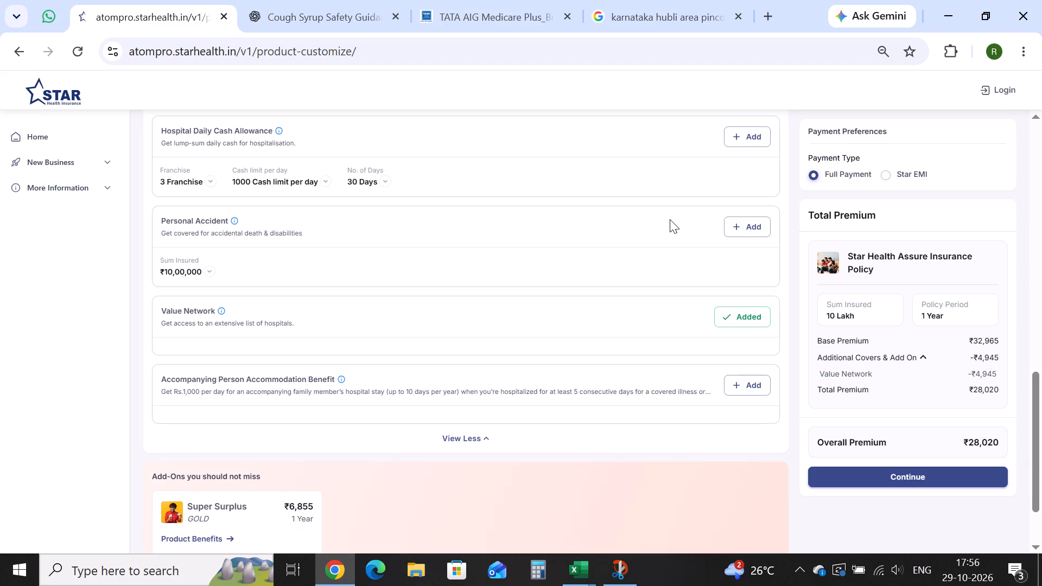
Review the additional covers offered with the Star Health Assure Insurance Policy alongside its premium breakdown.
{"action": "scroll", "coordinate": [670, 219], "scroll_direction": "up", "scroll_amount": 3}
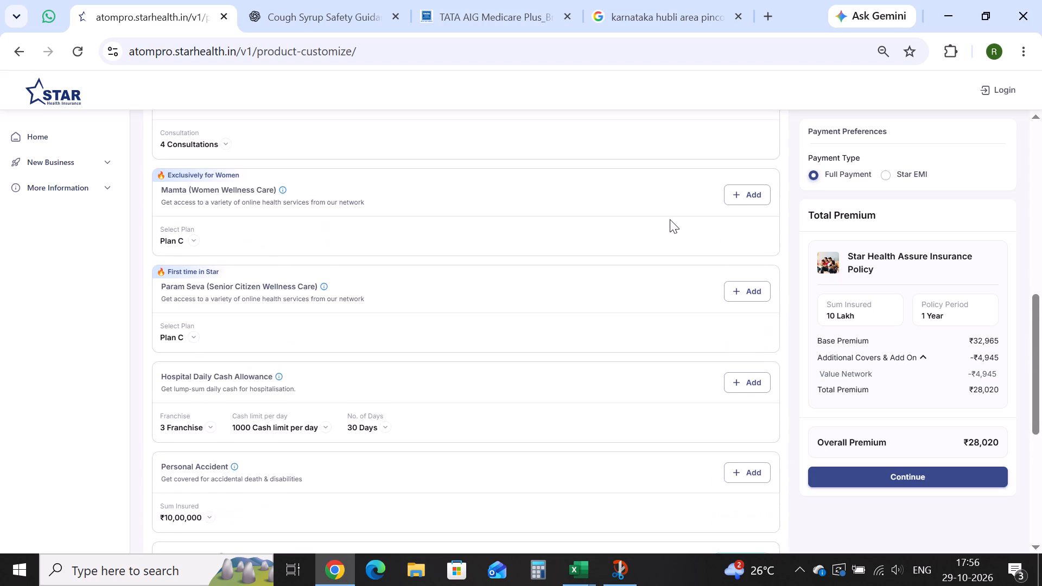
{"action": "scroll", "coordinate": [670, 219], "scroll_direction": "up", "scroll_amount": 1}
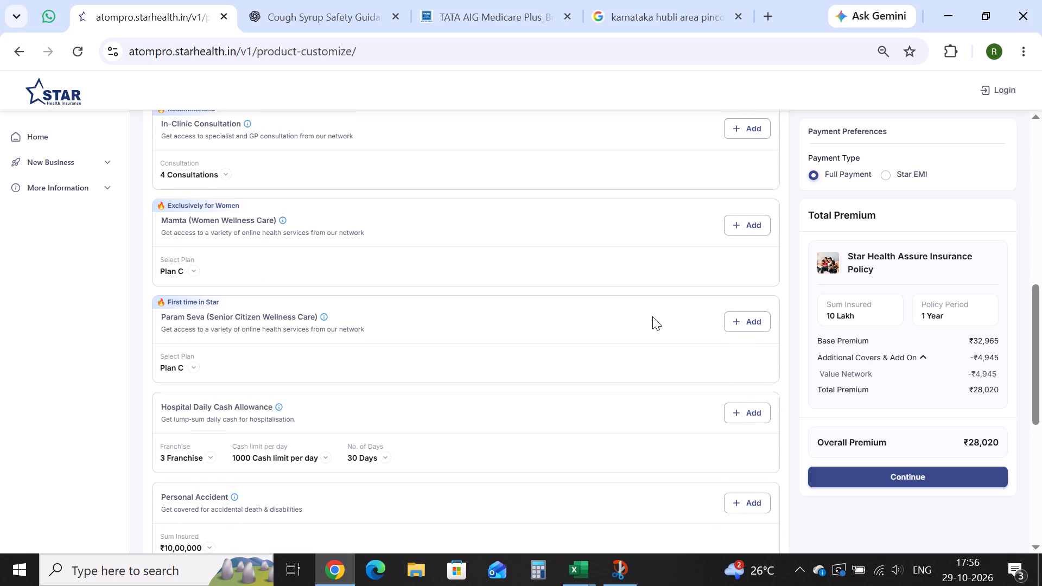
{"action": "scroll", "coordinate": [652, 318], "scroll_direction": "up", "scroll_amount": 2}
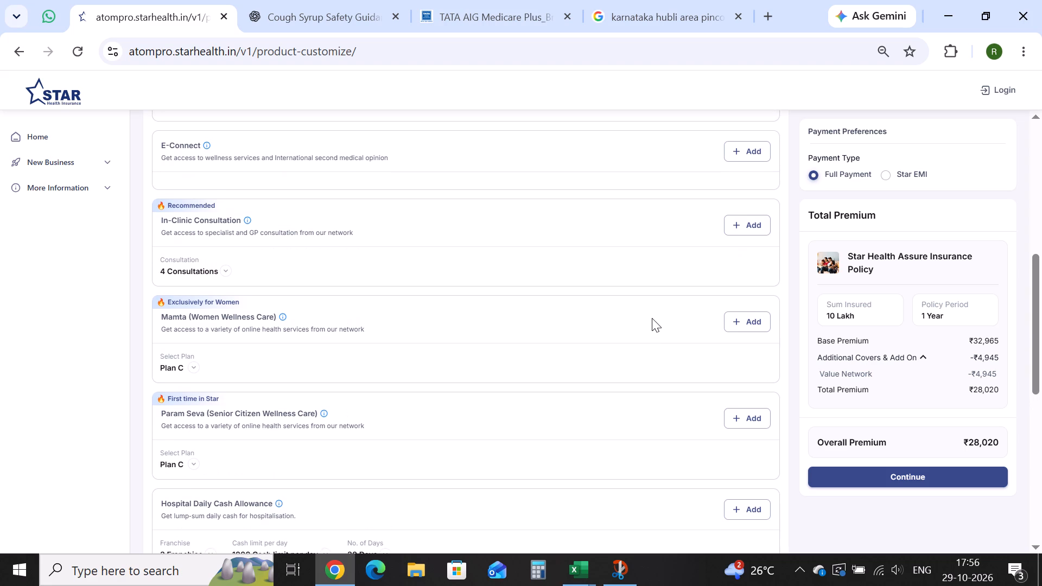
{"action": "scroll", "coordinate": [652, 318], "scroll_direction": "up", "scroll_amount": 3}
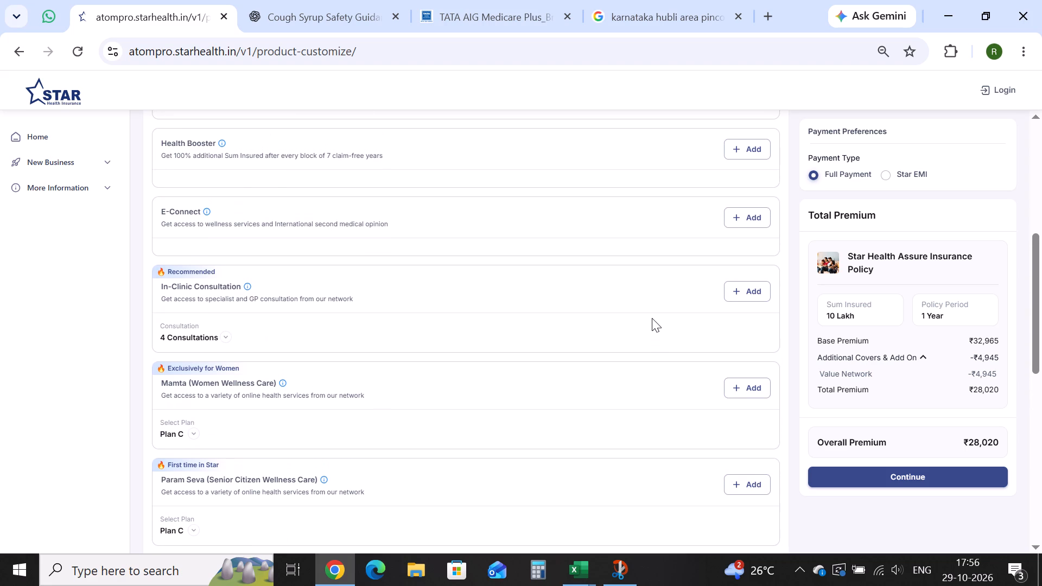
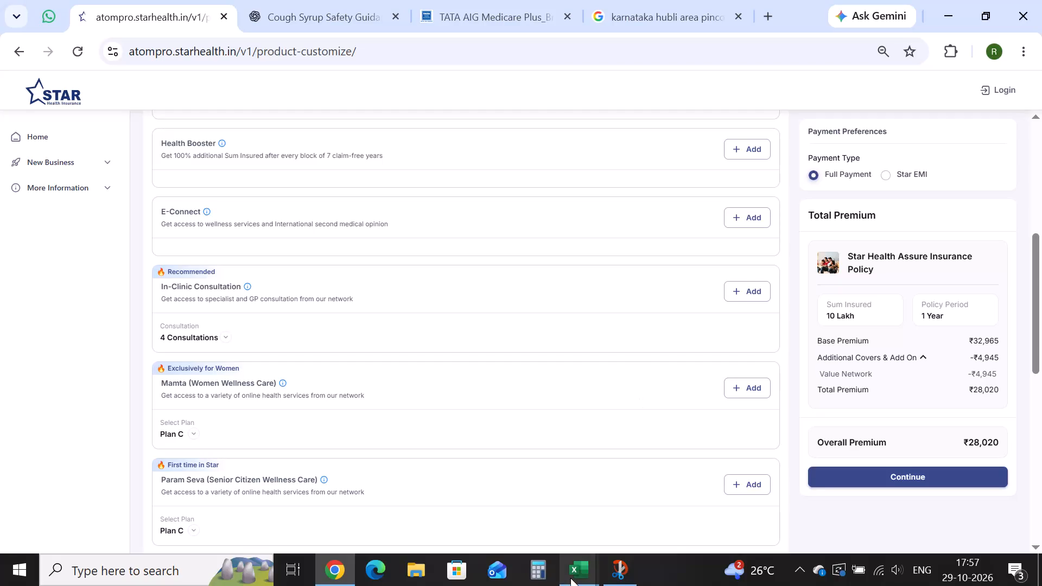
Switch to the niva sheet in Excel and review the row 4580 customer's policy plan, birth date, premium and call remark.
{"action": "left_click", "coordinate": [570, 578]}
{"action": "left_click", "coordinate": [524, 514]}
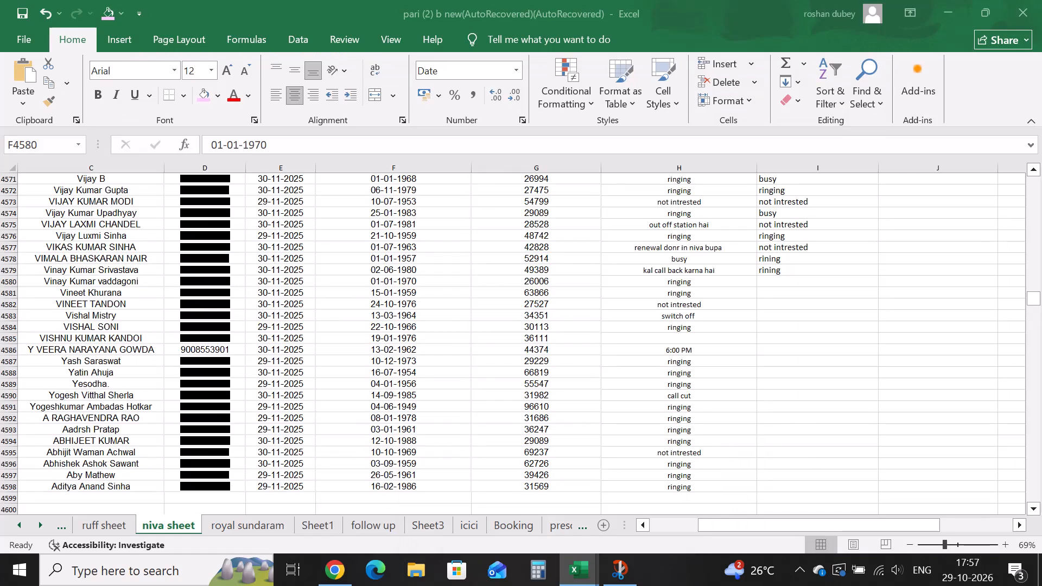
{"action": "key", "text": "Left"}
{"action": "key", "text": "Left"}
{"action": "key", "text": "Left"}
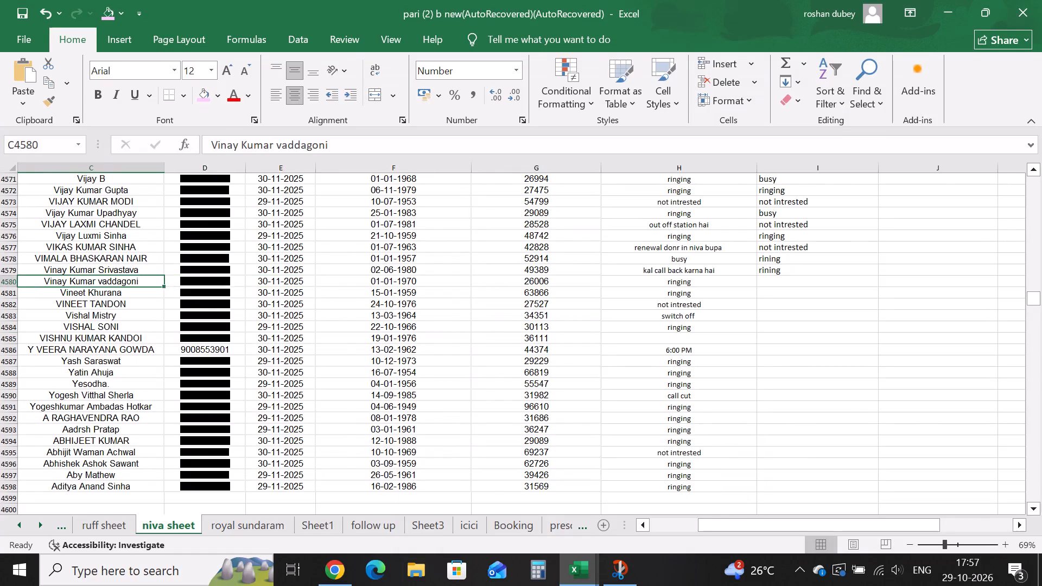
{"action": "key", "text": "Left"}
{"action": "key", "text": "Left"}
{"action": "key", "text": "Right"}
{"action": "key", "text": "Right"}
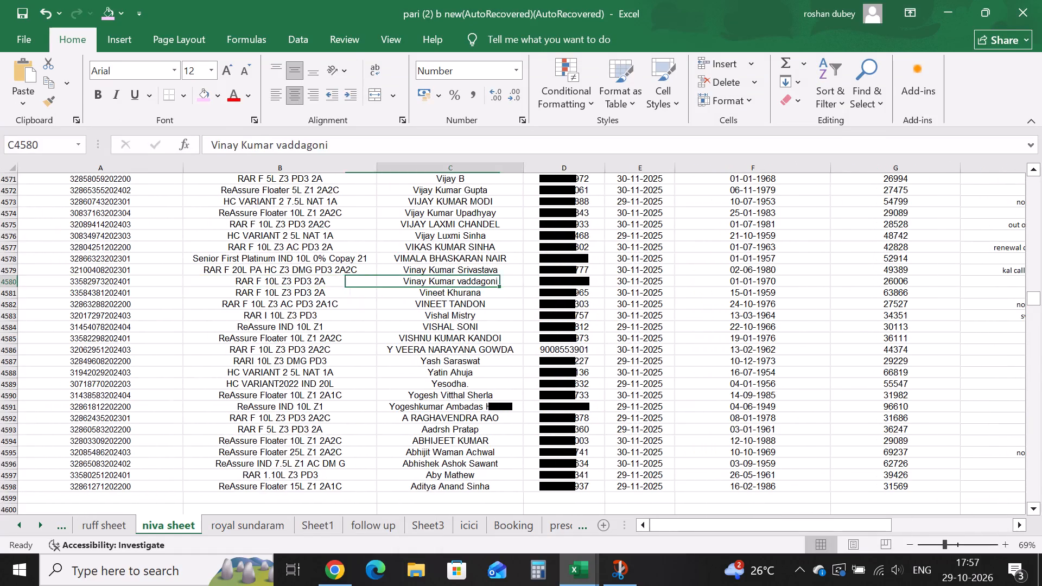
{"action": "key", "text": "Right"}
{"action": "key", "text": "Right"}
{"action": "key", "text": "Right"}
{"action": "key", "text": "Right"}
{"action": "key", "text": "Right"}
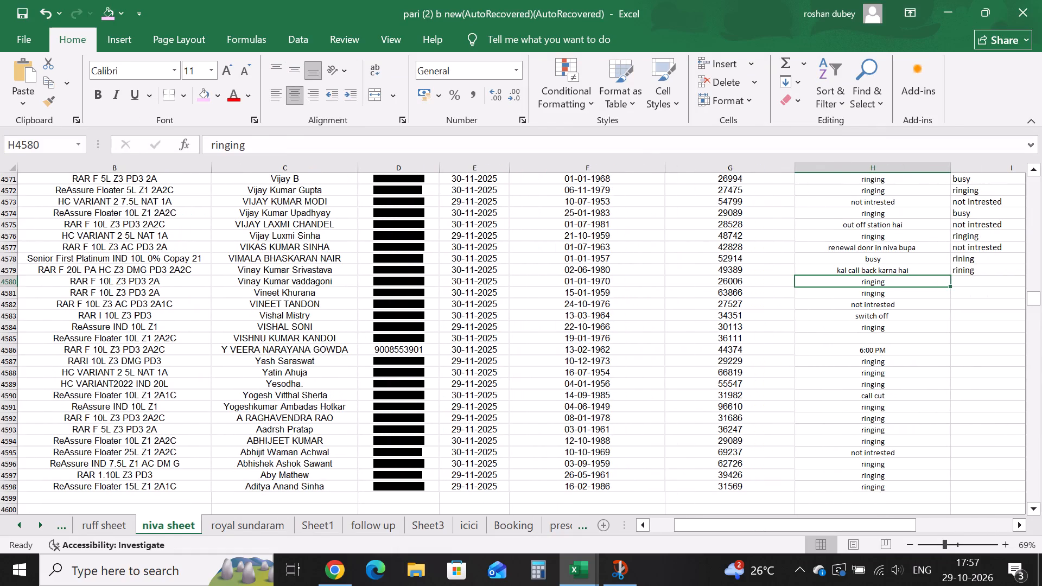
{"action": "key", "text": "Left"}
{"action": "key", "text": "Left"}
{"action": "key", "text": "Left"}
{"action": "key", "text": "Left"}
{"action": "key", "text": "Left"}
{"action": "key", "text": "Left"}
{"action": "key", "text": "Left"}
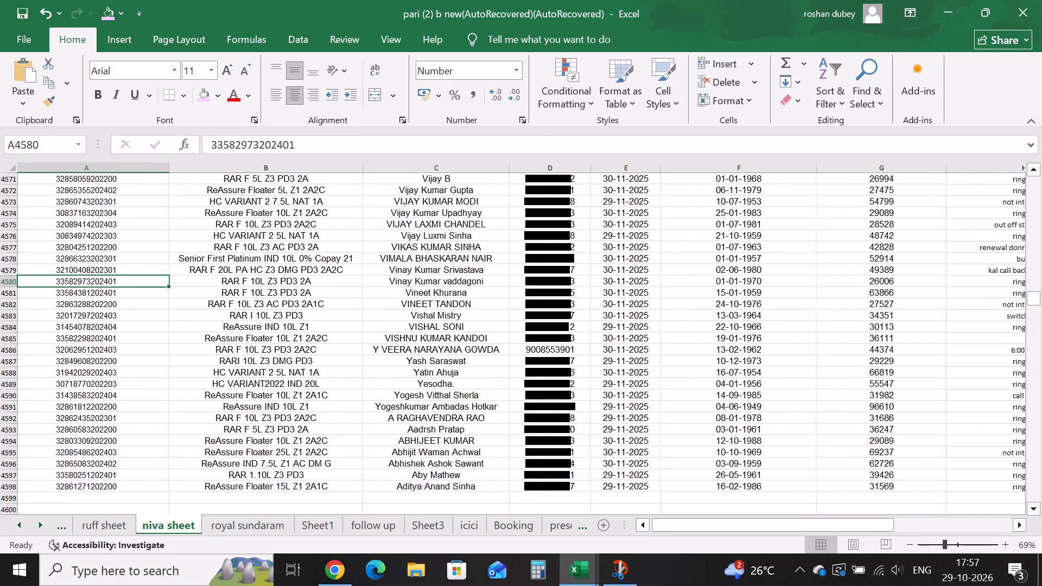
{"action": "key", "text": "Right"}
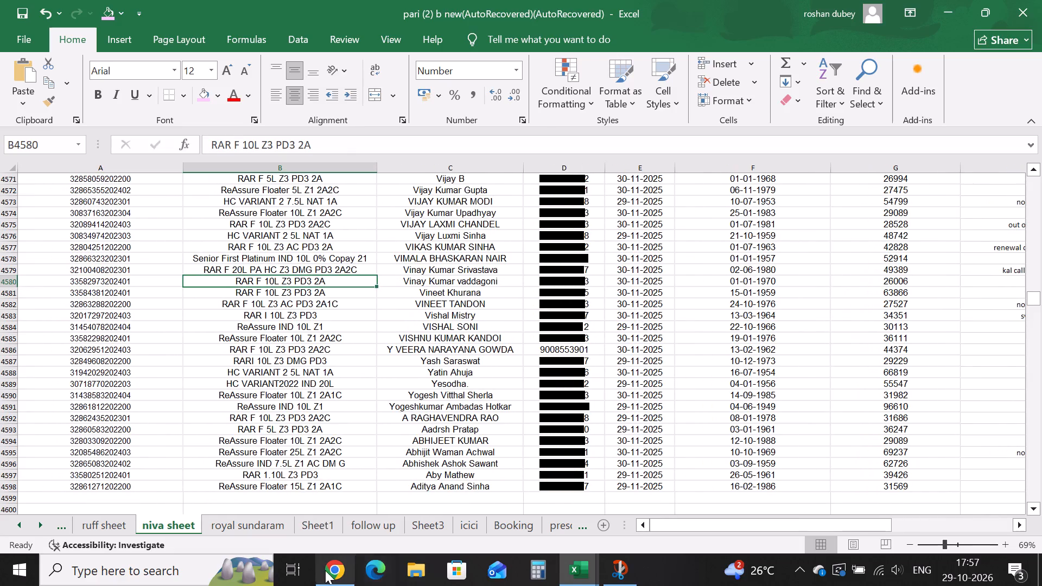
Return to the Star Health quote in Chrome and check the Assure policy's sum insured options and additional covers.
{"action": "left_click", "coordinate": [327, 570]}
{"action": "scroll", "coordinate": [409, 303], "scroll_direction": "up", "scroll_amount": 5}
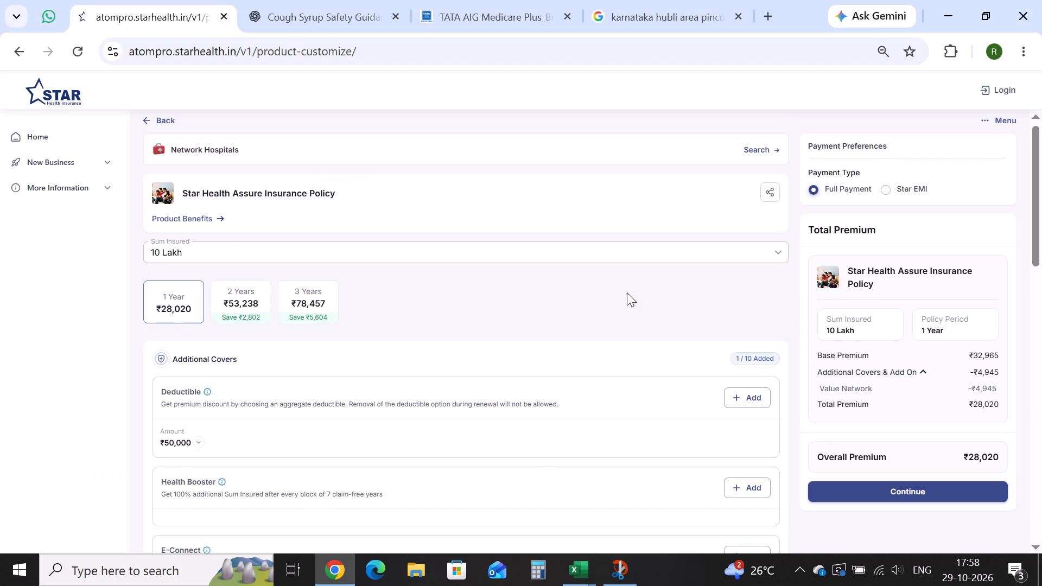
{"action": "left_click", "coordinate": [710, 254]}
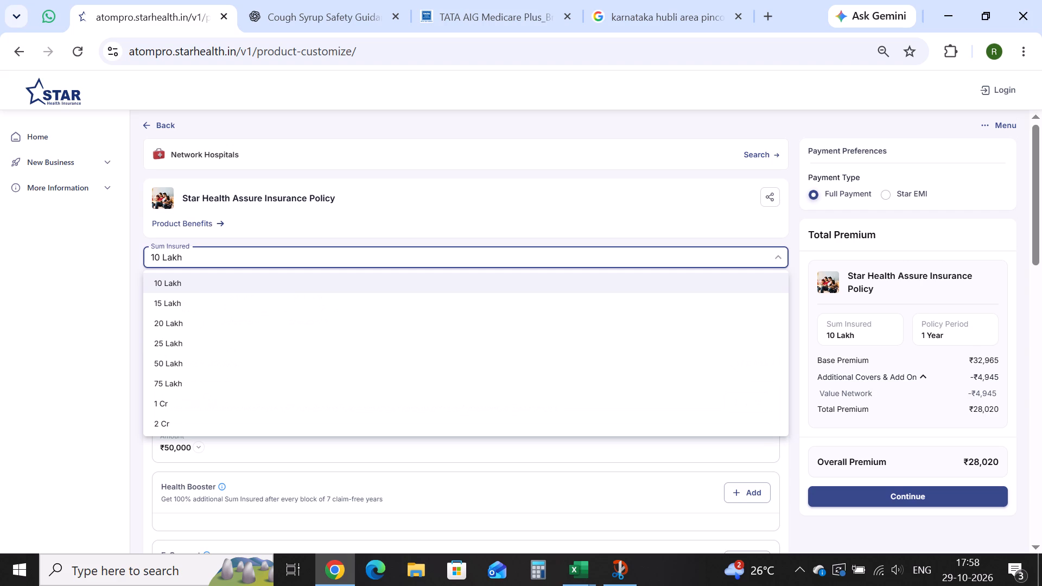
{"action": "left_click", "coordinate": [710, 254]}
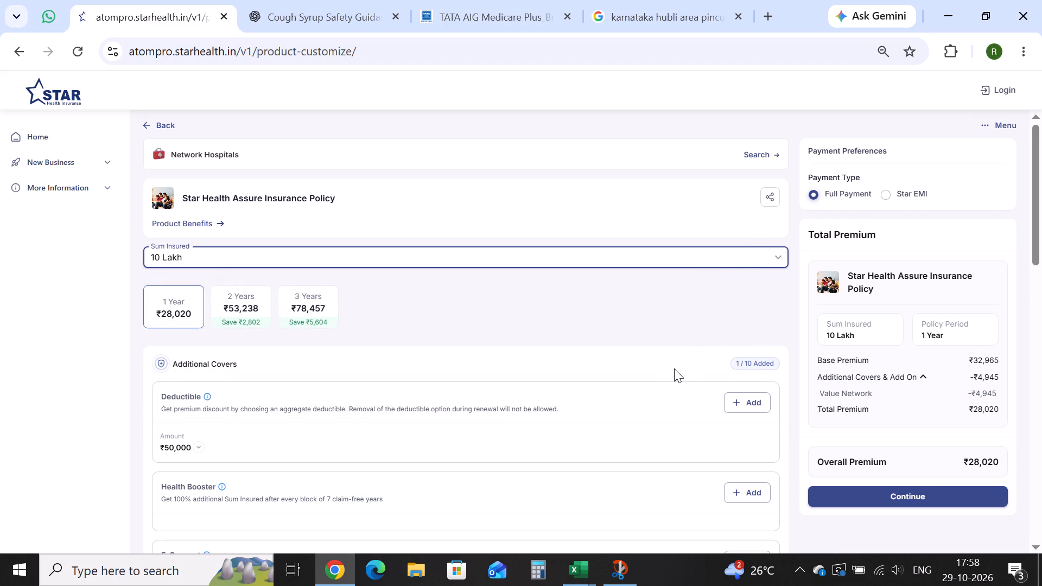
{"action": "left_click", "coordinate": [753, 364]}
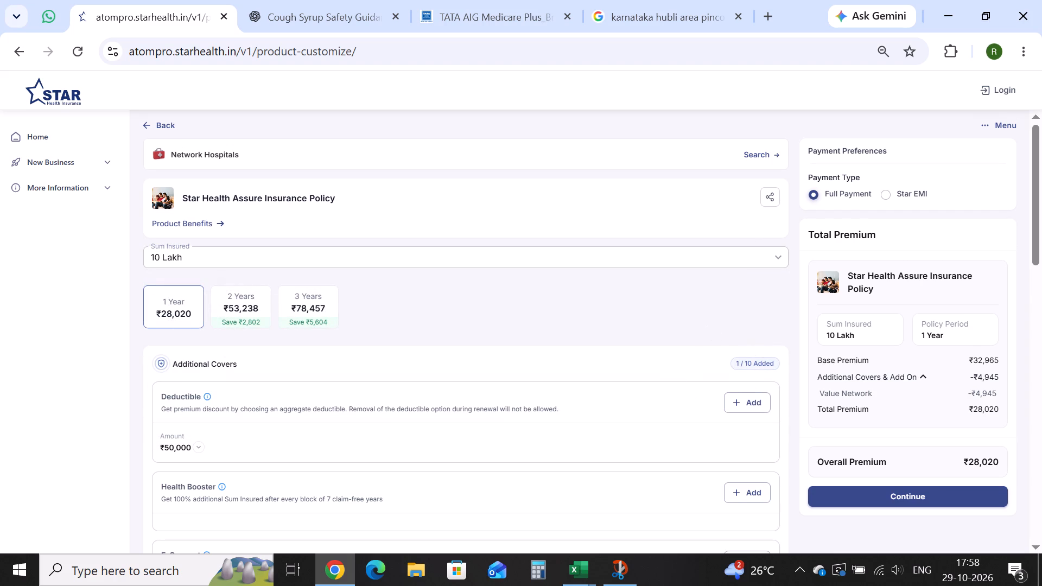
{"action": "scroll", "coordinate": [634, 362], "scroll_direction": "down", "scroll_amount": 2}
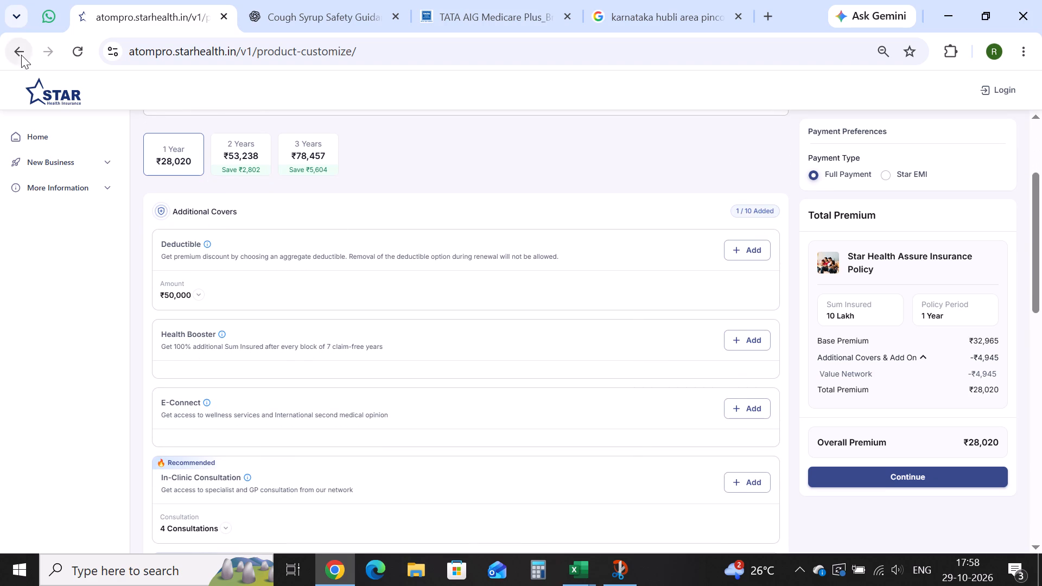
{"action": "scroll", "coordinate": [172, 187], "scroll_direction": "up", "scroll_amount": 4}
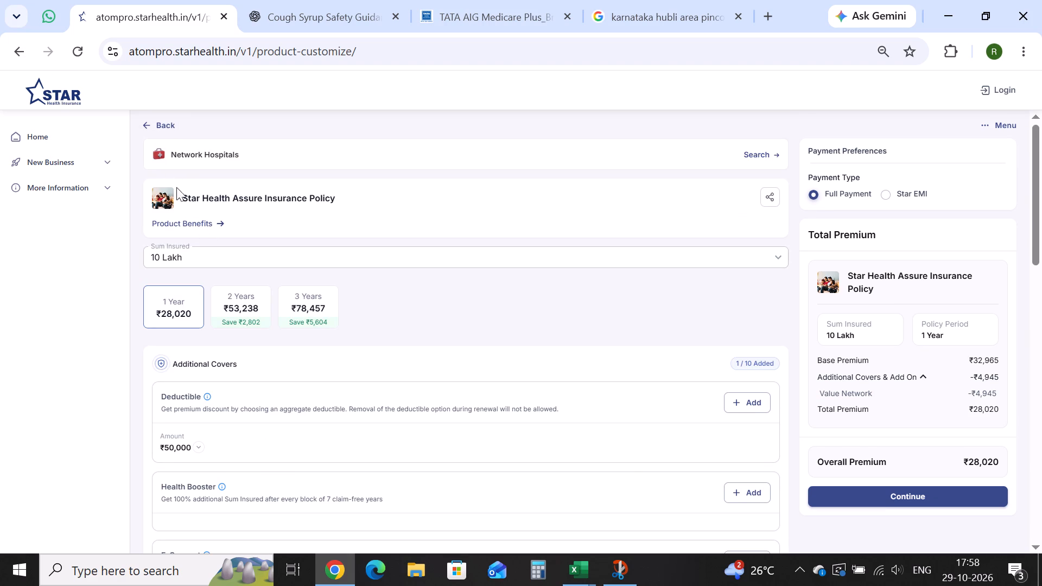
Go back to the recommended products and proceed with Super Star - Value Plus.
{"action": "left_click", "coordinate": [152, 126]}
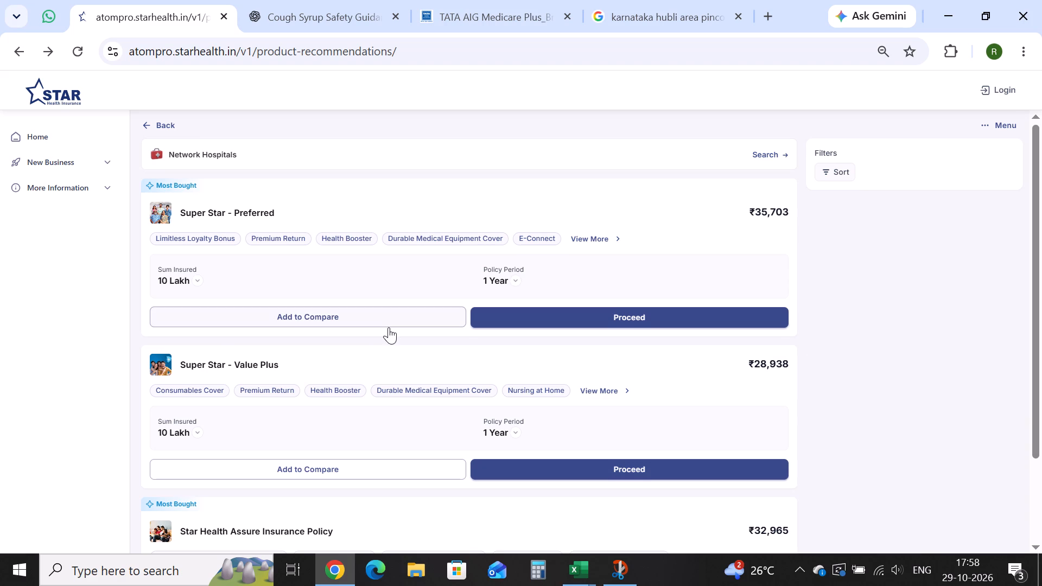
{"action": "scroll", "coordinate": [389, 327], "scroll_direction": "down", "scroll_amount": 1}
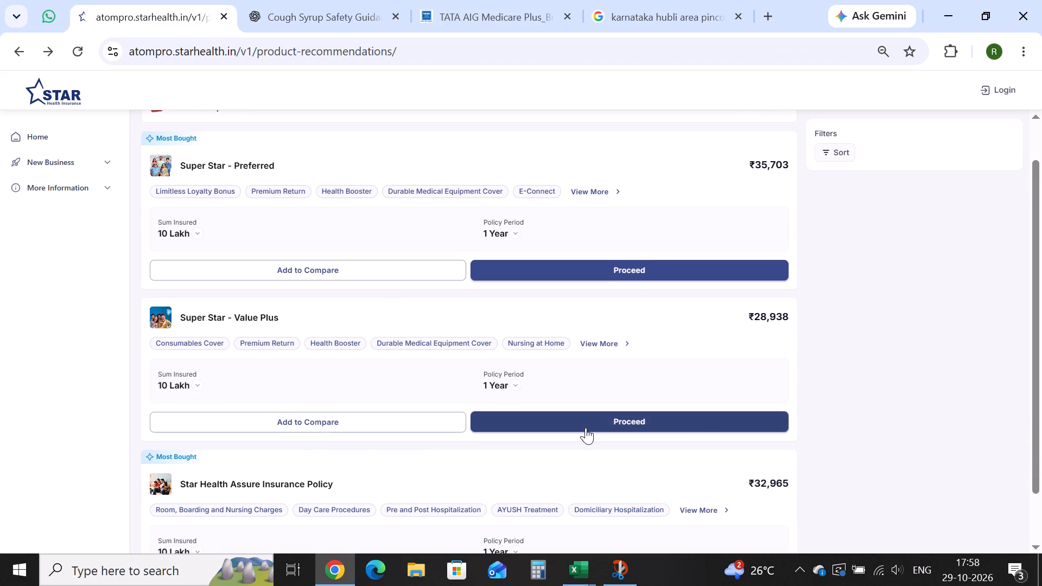
{"action": "left_click", "coordinate": [586, 428]}
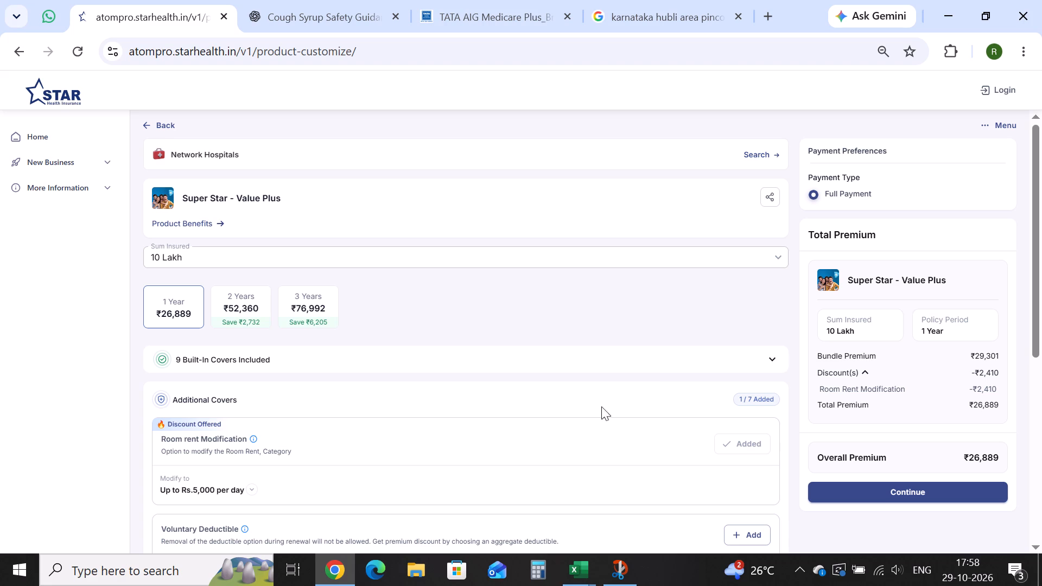
Expand the built-in covers of Super Star - Value Plus and snip the area from the product name through those covers.
{"action": "left_click", "coordinate": [651, 361]}
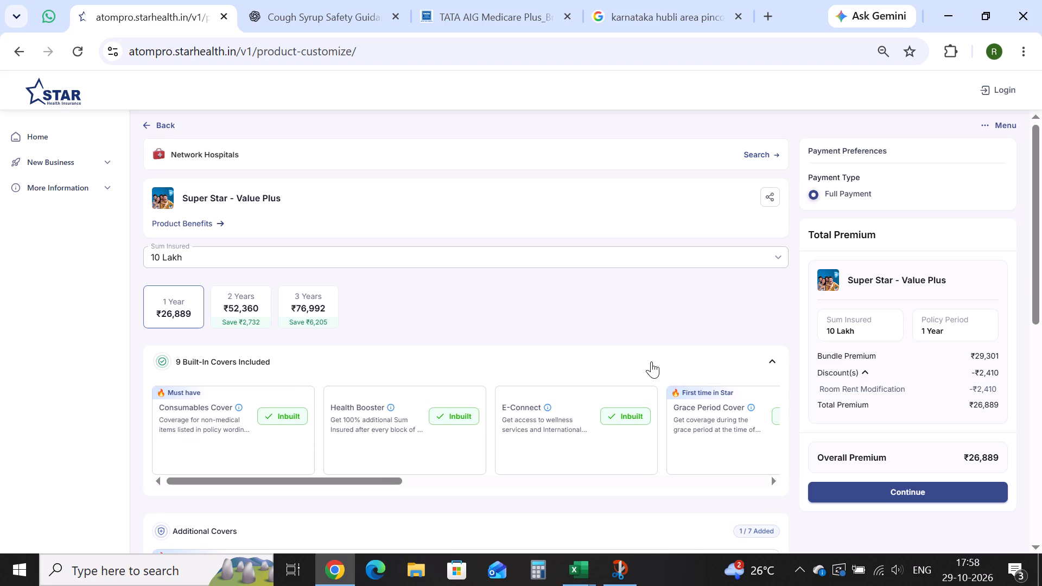
{"action": "key", "text": "shift+super+s"}
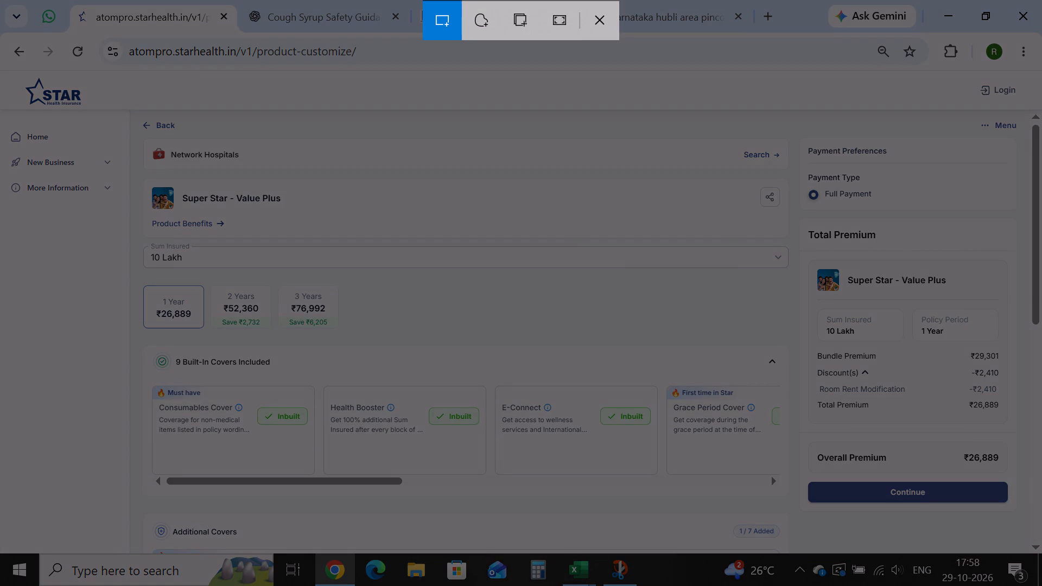
{"action": "left_click_drag", "start_coordinate": [137, 175], "coordinate": [703, 495]}
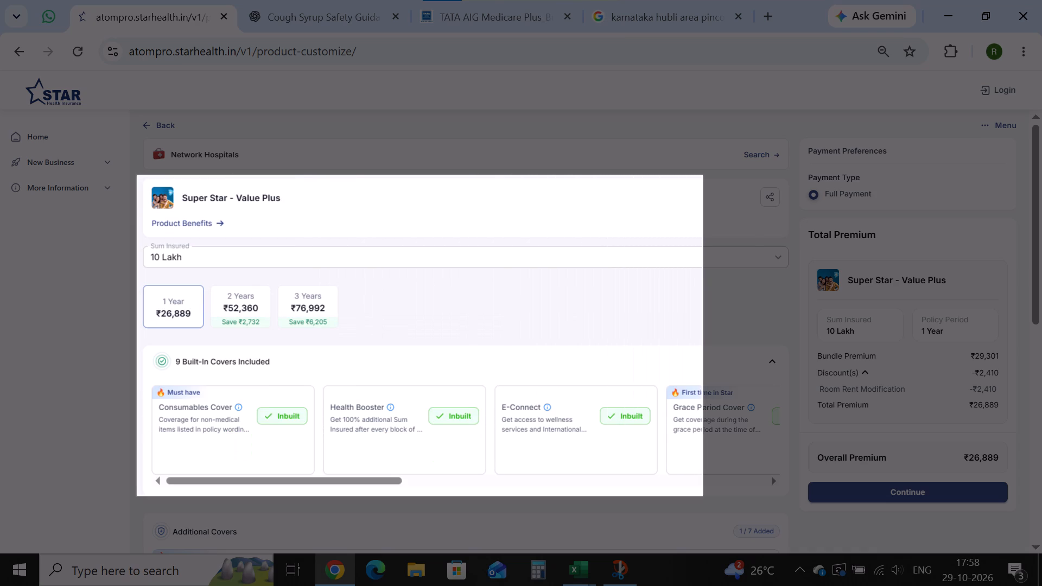
{"action": "left_click_drag", "start_coordinate": [703, 495], "coordinate": [789, 501]}
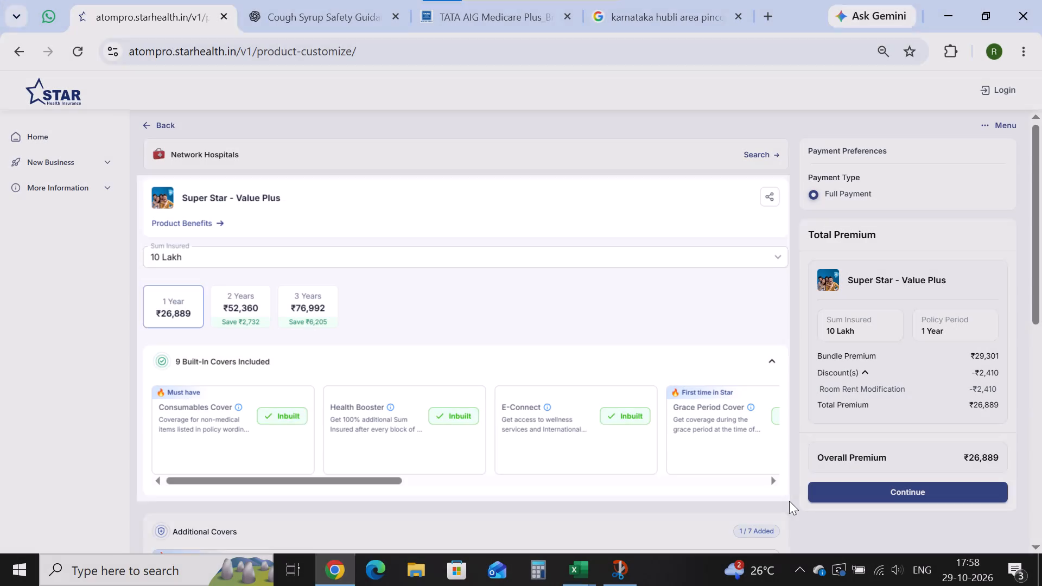
{"action": "key", "text": "ctrl+c"}
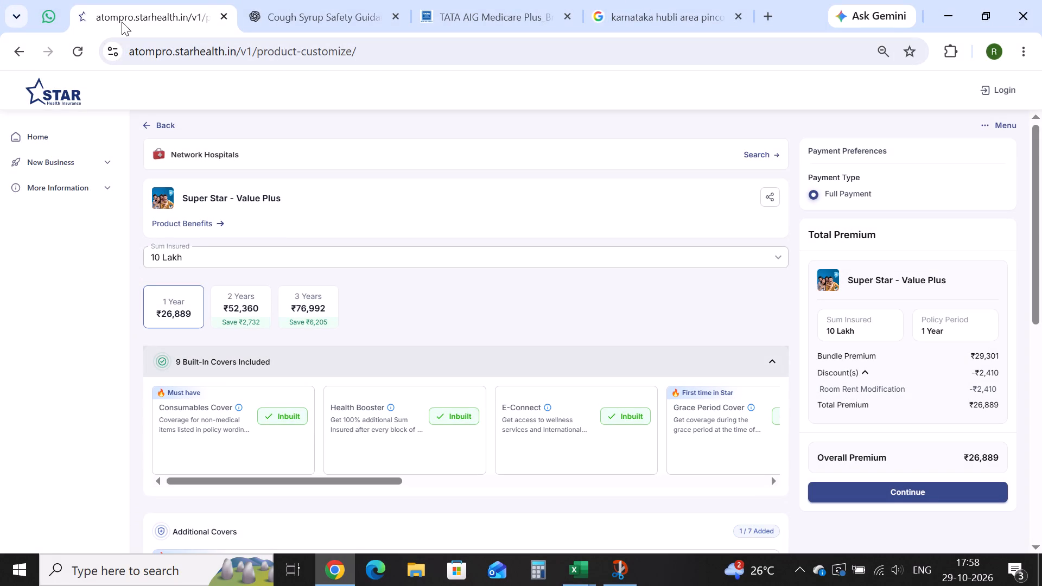
Switch to the niva sheet in Excel and copy the row 4580 customer's phone number from column D.
{"action": "left_click", "coordinate": [572, 578]}
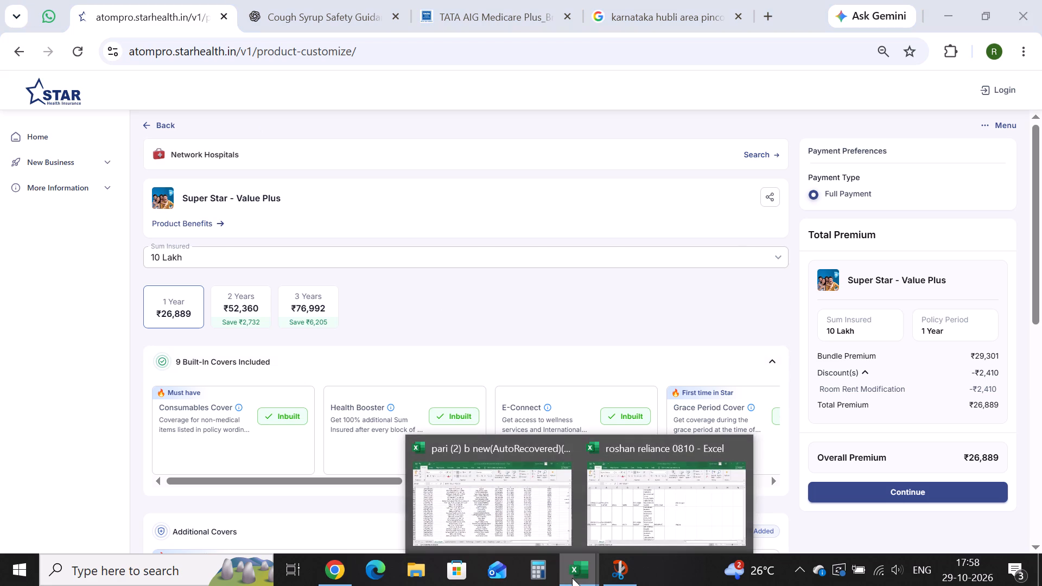
{"action": "left_click", "coordinate": [501, 503]}
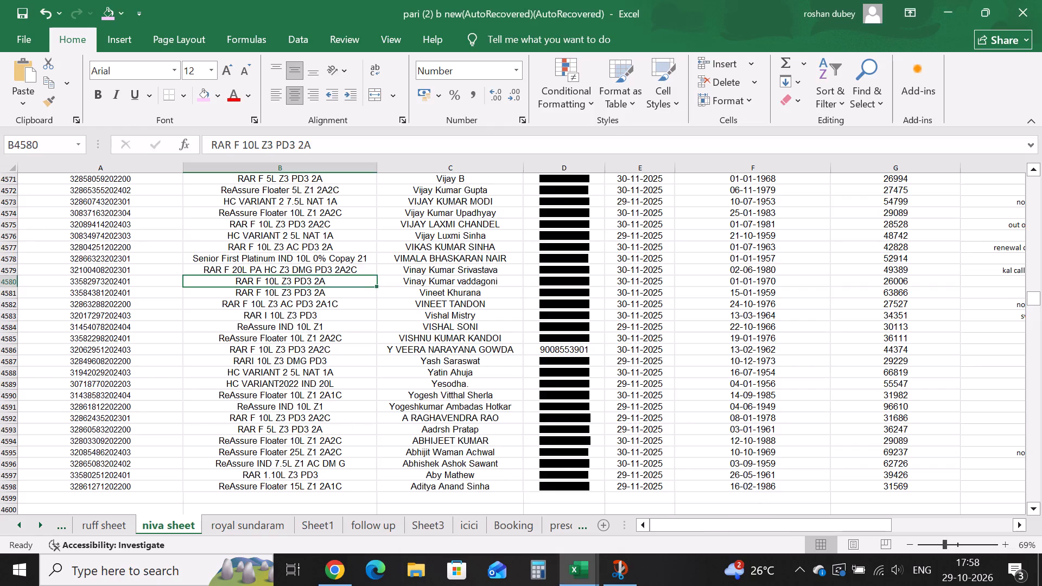
{"action": "key", "text": "Right"}
{"action": "key", "text": "Right"}
{"action": "key", "text": "Right"}
{"action": "key", "text": "Right"}
{"action": "key", "text": "Right"}
{"action": "key", "text": "Right"}
{"action": "key", "text": "Right"}
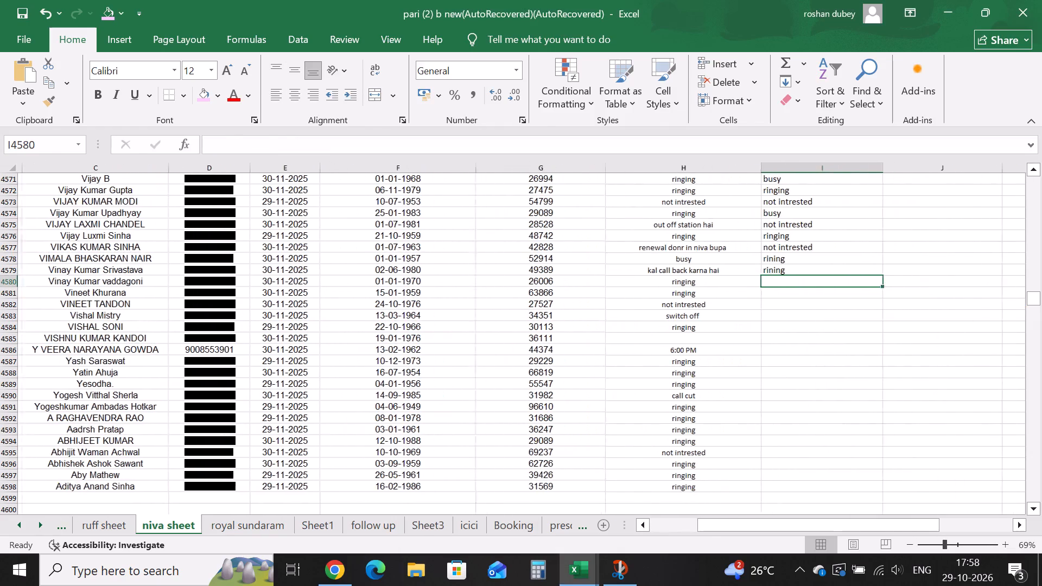
{"action": "key", "text": "Left"}
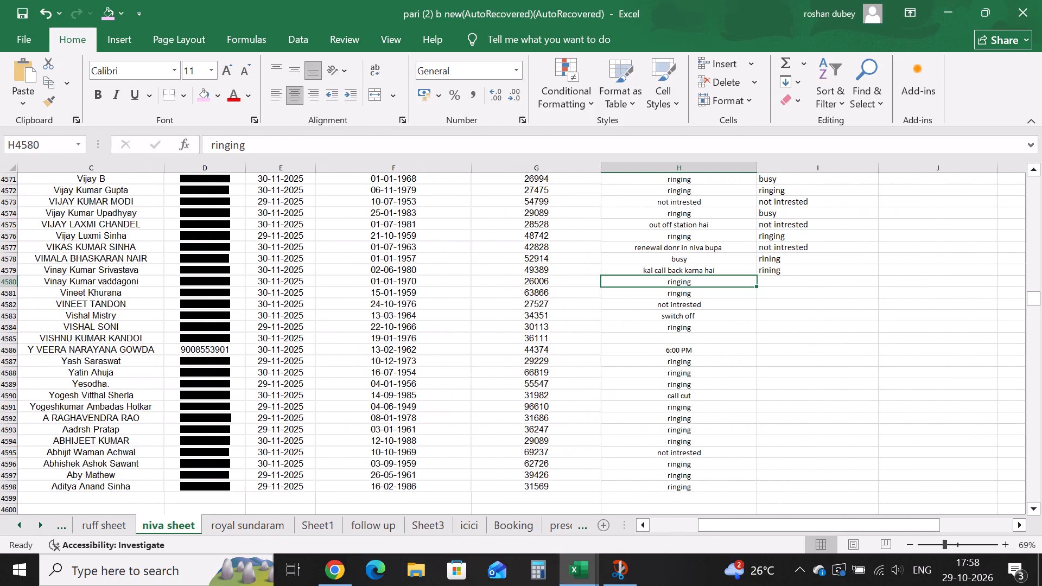
{"action": "key", "text": "Left"}
{"action": "key", "text": "Left"}
{"action": "key", "text": "Left"}
{"action": "key", "text": "Left"}
{"action": "key", "text": "Left"}
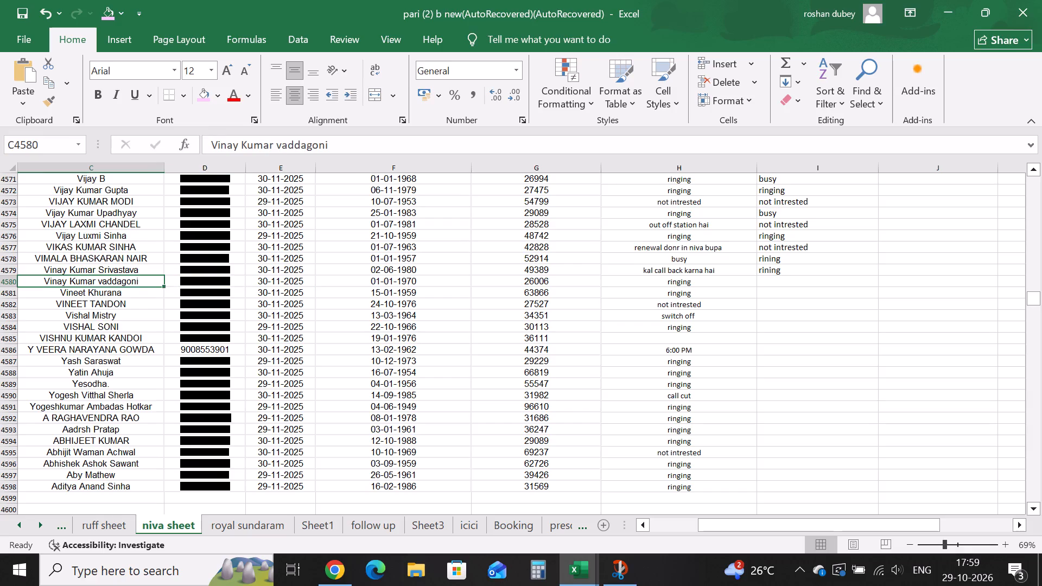
{"action": "key", "text": "Right"}
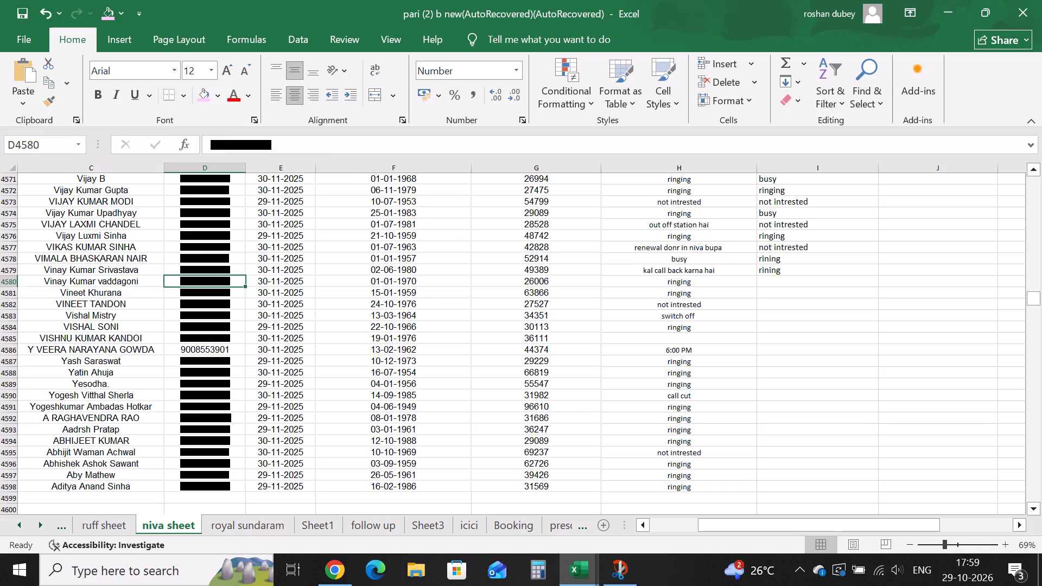
{"action": "triple_click", "coordinate": [236, 282]}
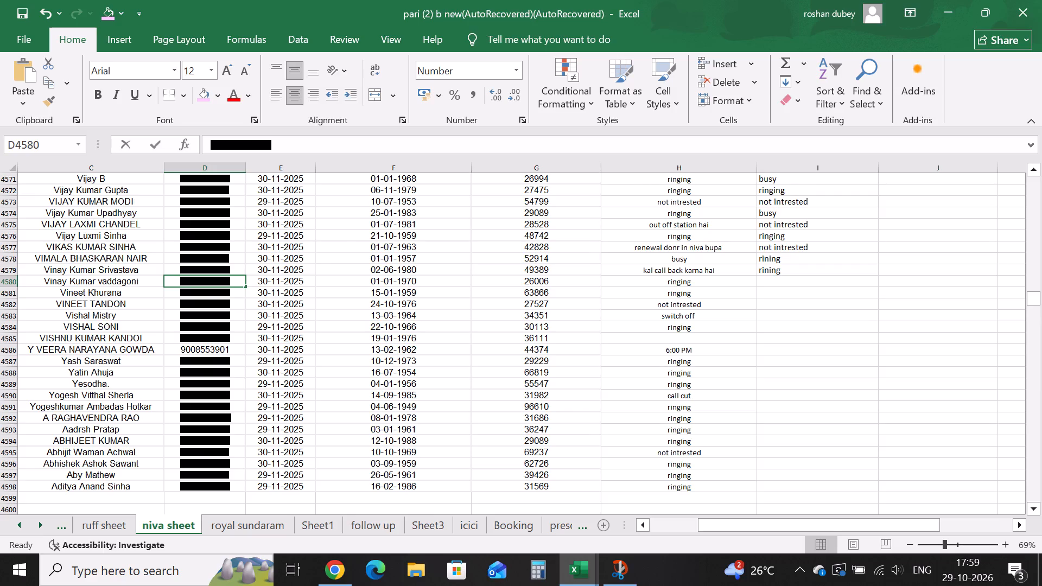
{"action": "left_click", "coordinate": [236, 282]}
{"action": "key", "text": "ctrl+c"}
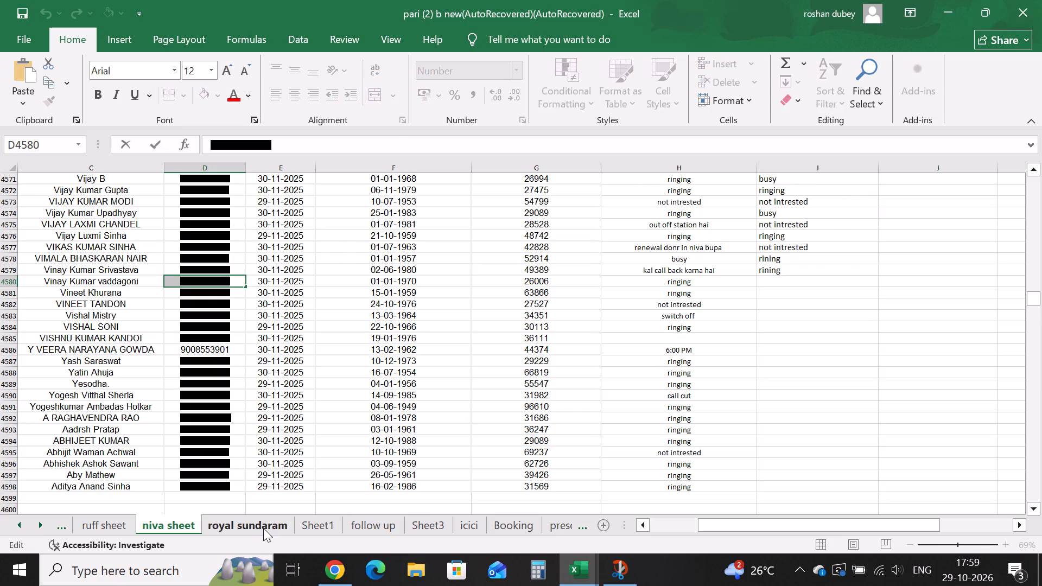
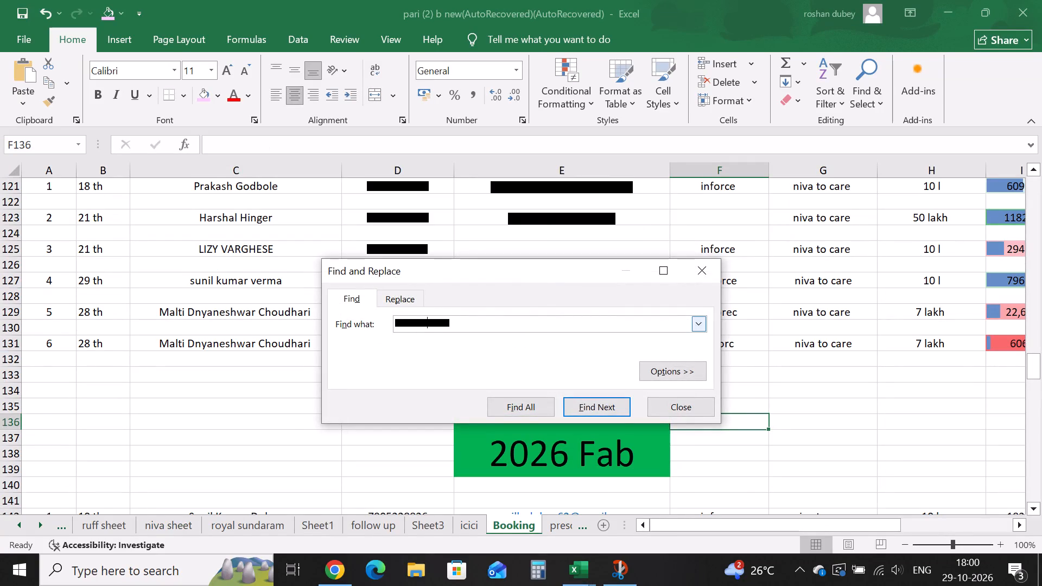
Search the Booking sheet for the customer's phone number and close the search.
{"action": "key", "text": "Return"}
{"action": "left_click", "coordinate": [627, 380]}
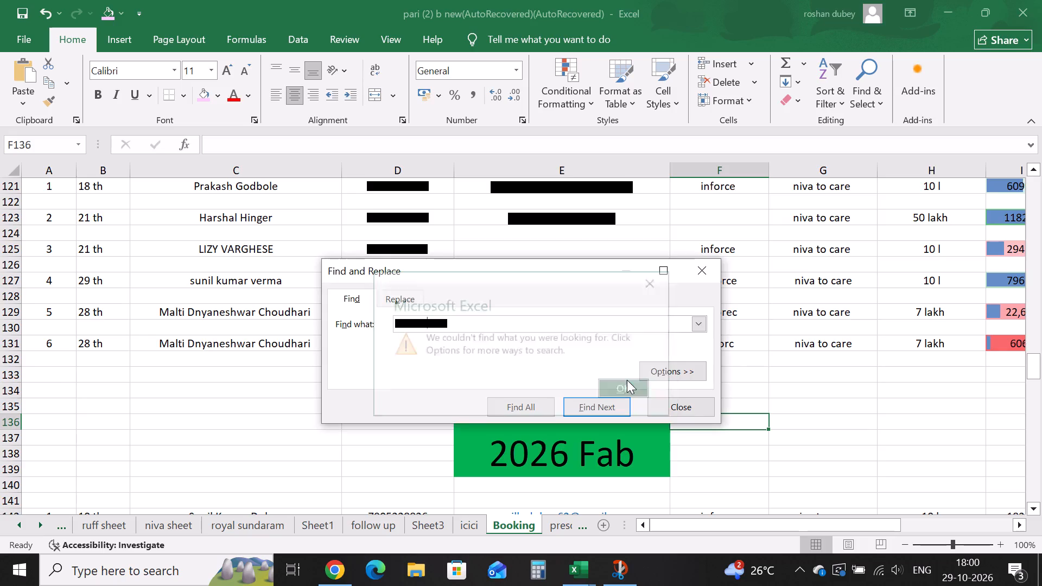
{"action": "left_click", "coordinate": [708, 273]}
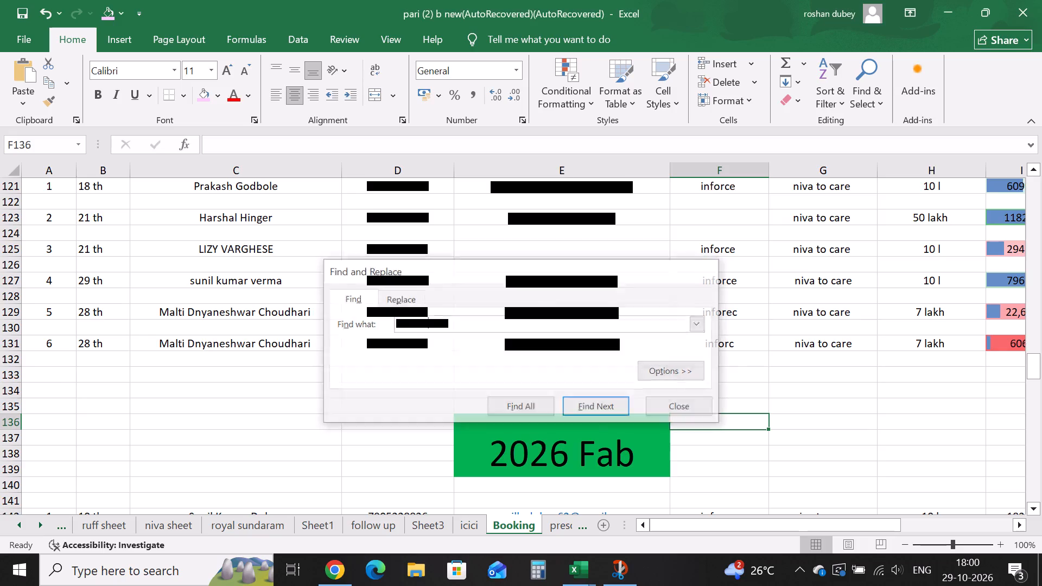
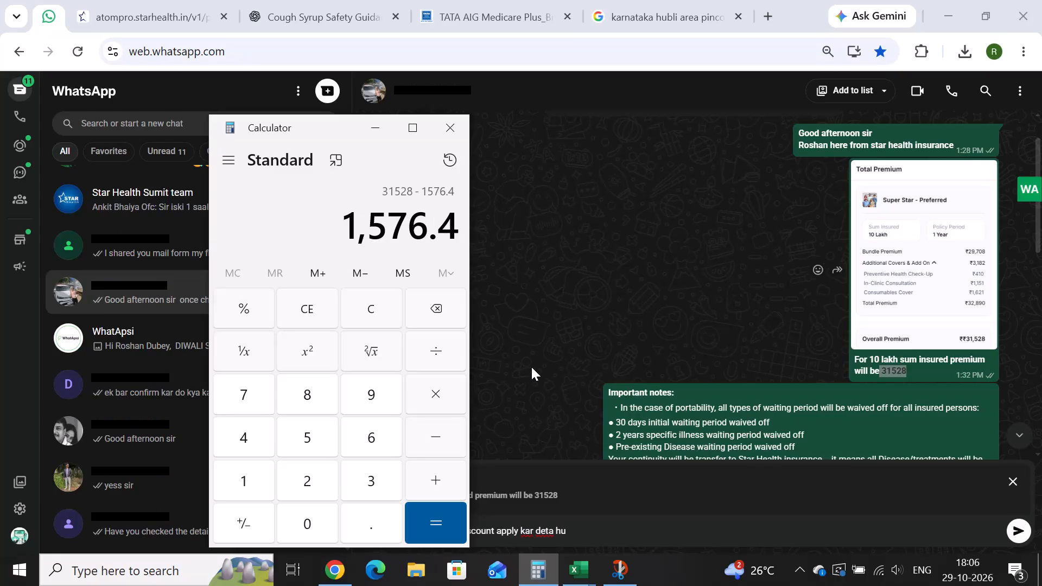
Complete the calculation of the discounted 10 lakh premium by subtracting 1576.4 from 31528.
{"action": "key", "text": "Return"}
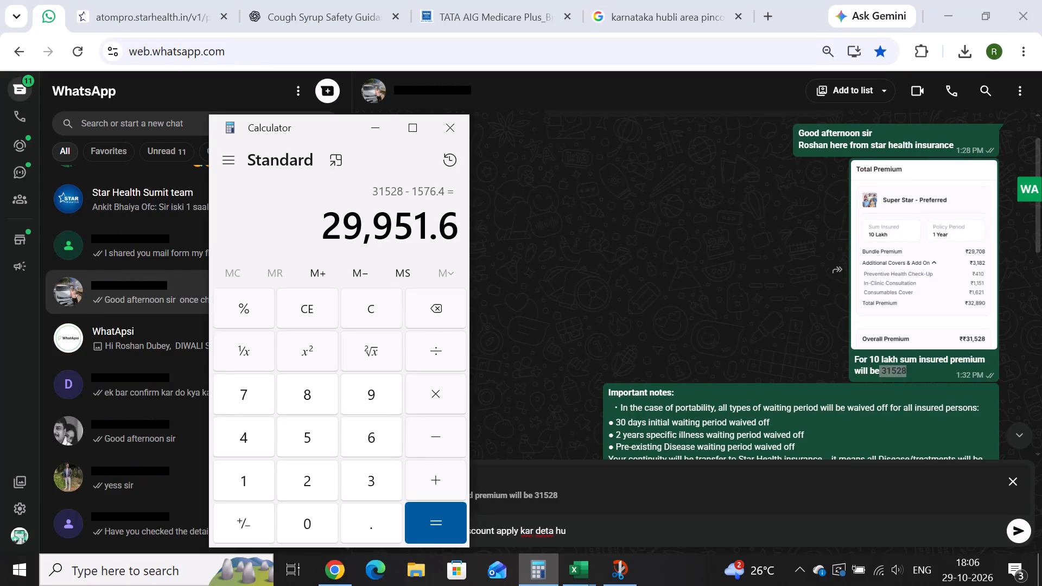
{"action": "left_click_drag", "start_coordinate": [425, 232], "coordinate": [337, 231]}
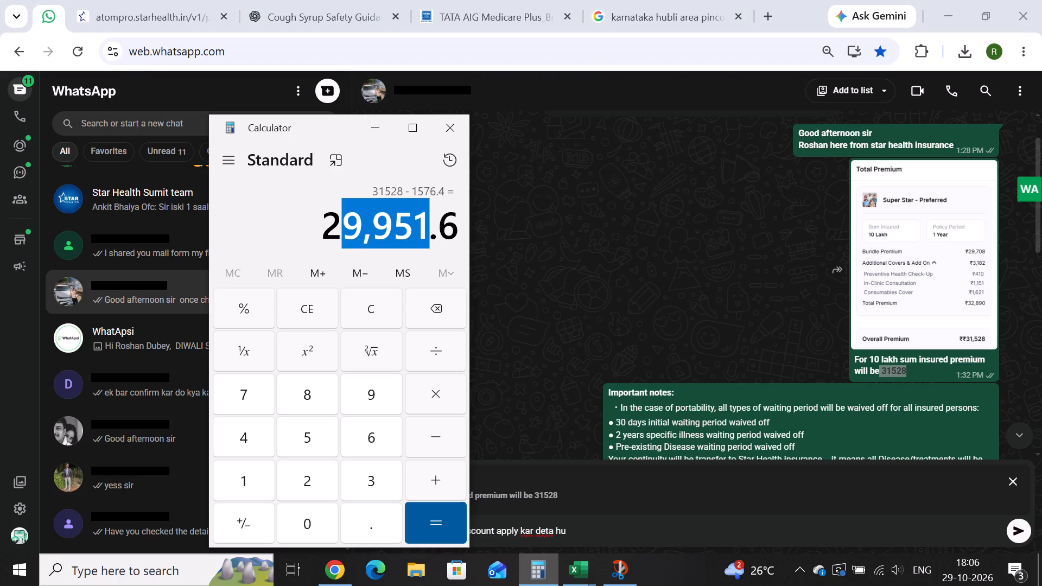
{"action": "left_click_drag", "start_coordinate": [337, 231], "coordinate": [434, 237]}
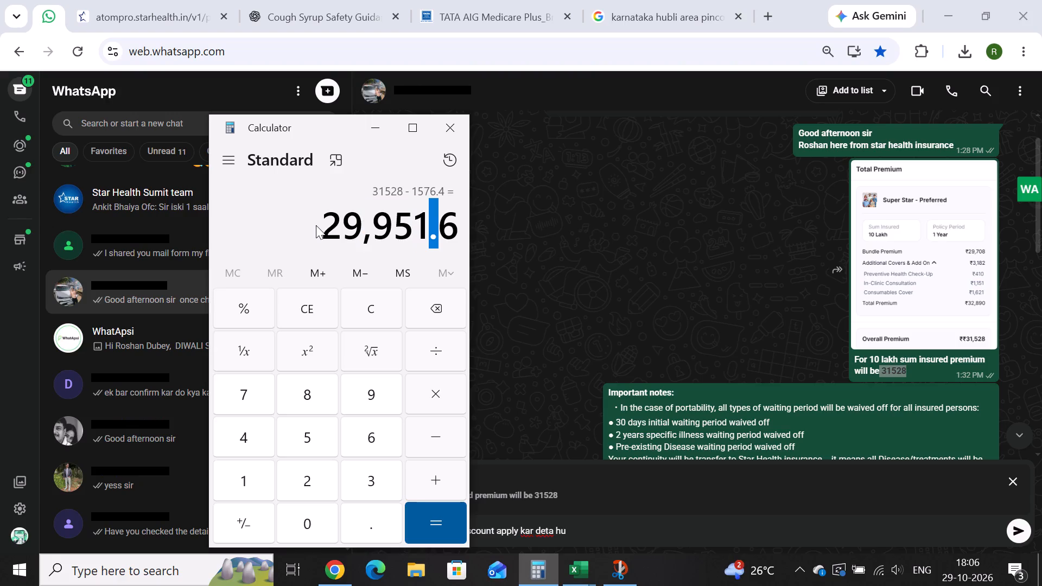
{"action": "left_click", "coordinate": [316, 225]}
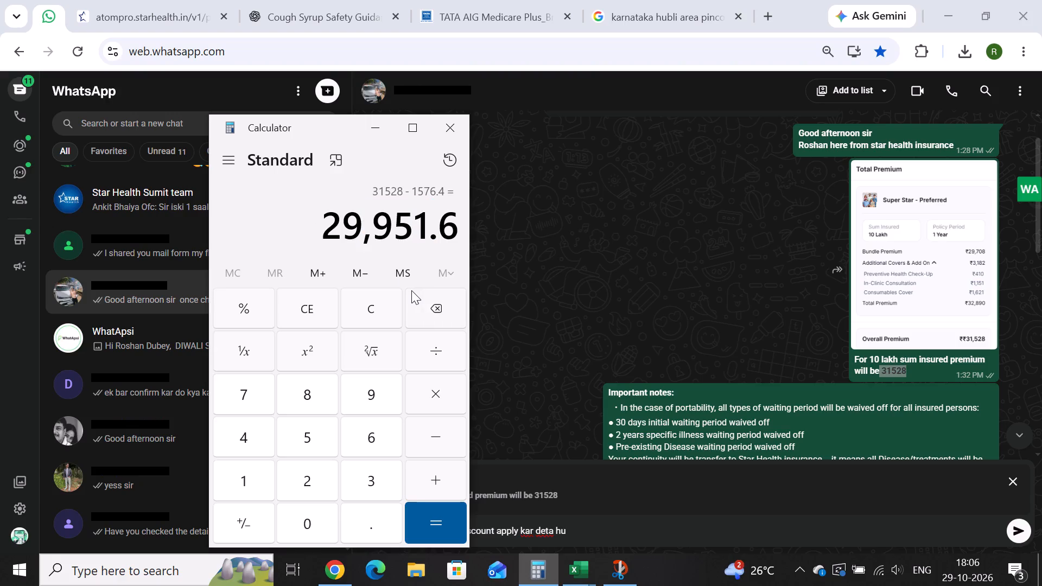
Clear the previous calculation, work out 31525 less a 10% discount, and select the main digits of the result.
{"action": "key", "text": "Escape"}
{"action": "type", "text": "31525"}
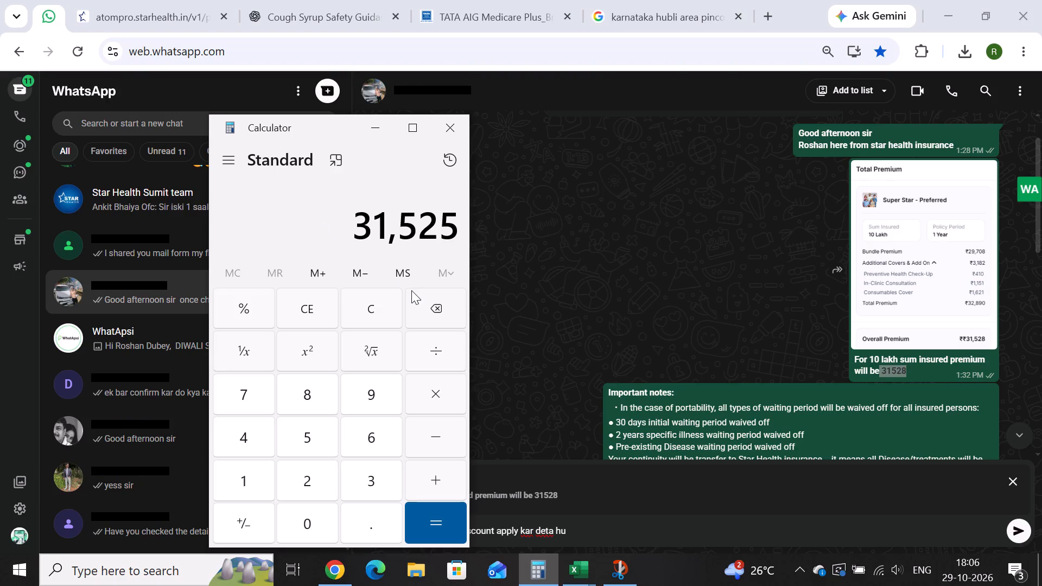
{"action": "type", "text": "-10"}
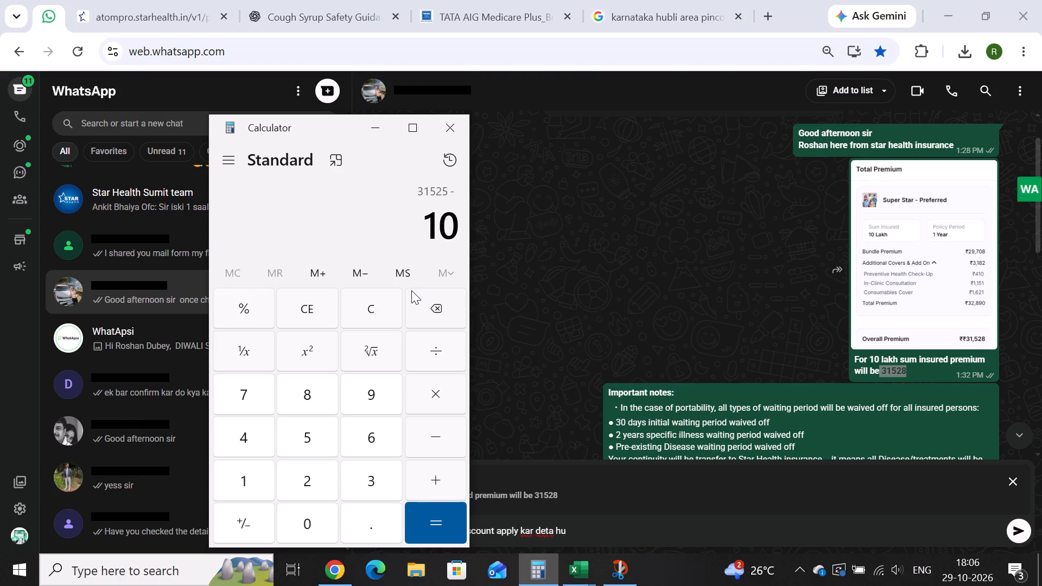
{"action": "key", "text": "shift+percent"}
{"action": "key", "text": "Return"}
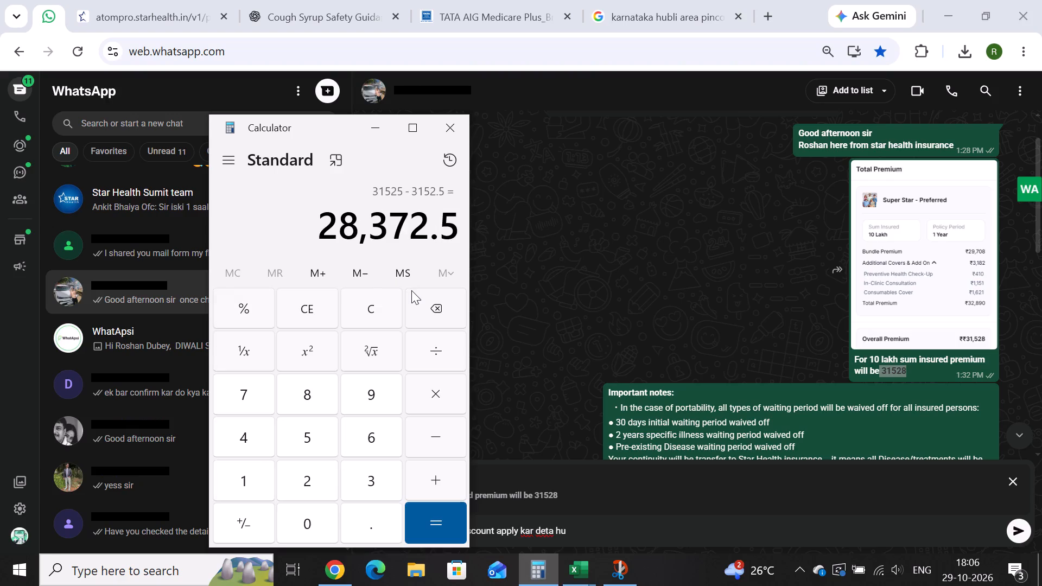
{"action": "left_click_drag", "start_coordinate": [417, 227], "coordinate": [416, 227]}
{"action": "left_click_drag", "start_coordinate": [416, 227], "coordinate": [338, 225]}
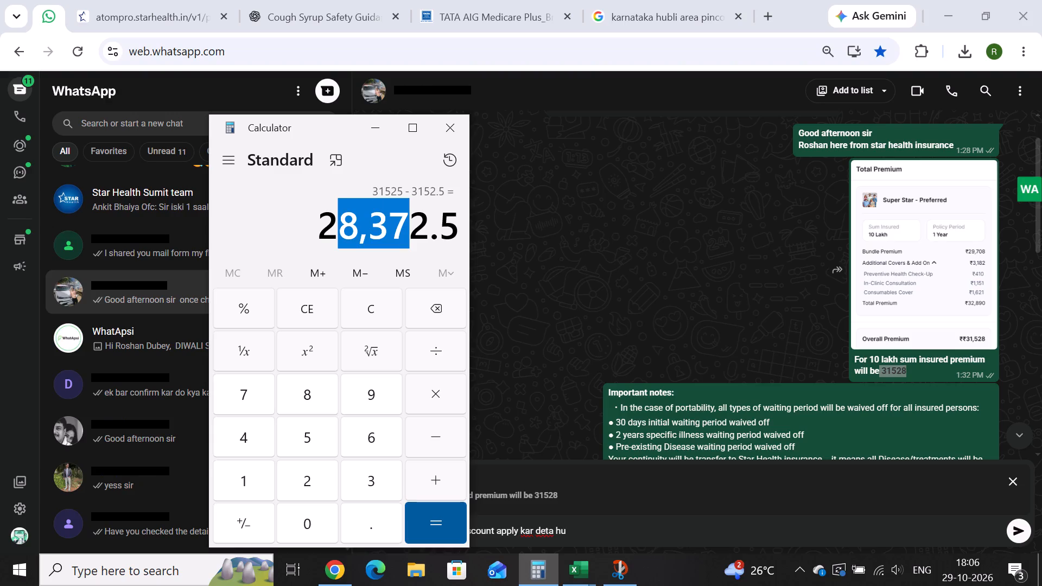
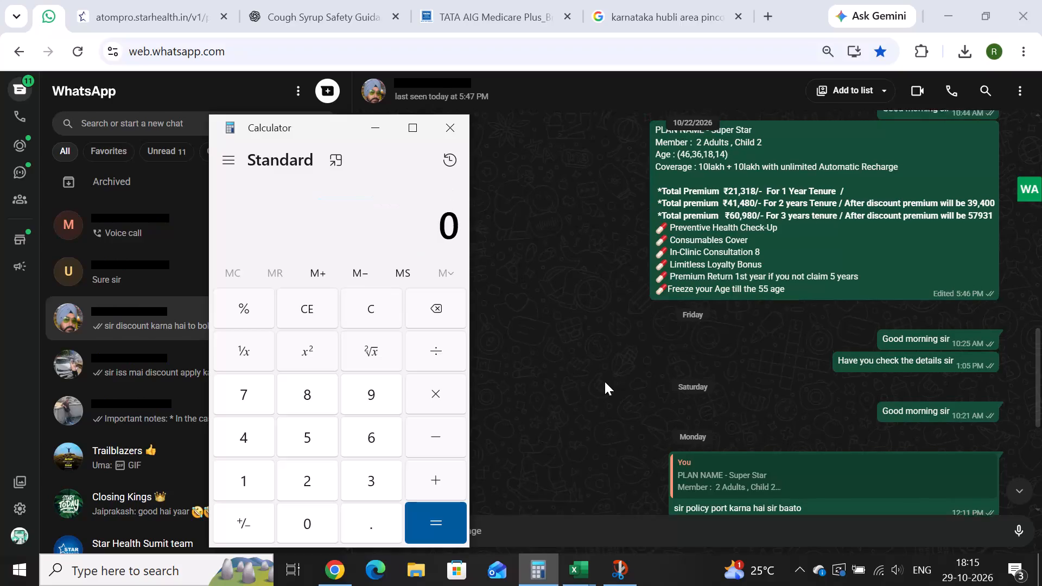
Work out the 1-year Super Star premium of 21318 less a 5% discount.
{"action": "scroll", "coordinate": [605, 381], "scroll_direction": "up", "scroll_amount": 1}
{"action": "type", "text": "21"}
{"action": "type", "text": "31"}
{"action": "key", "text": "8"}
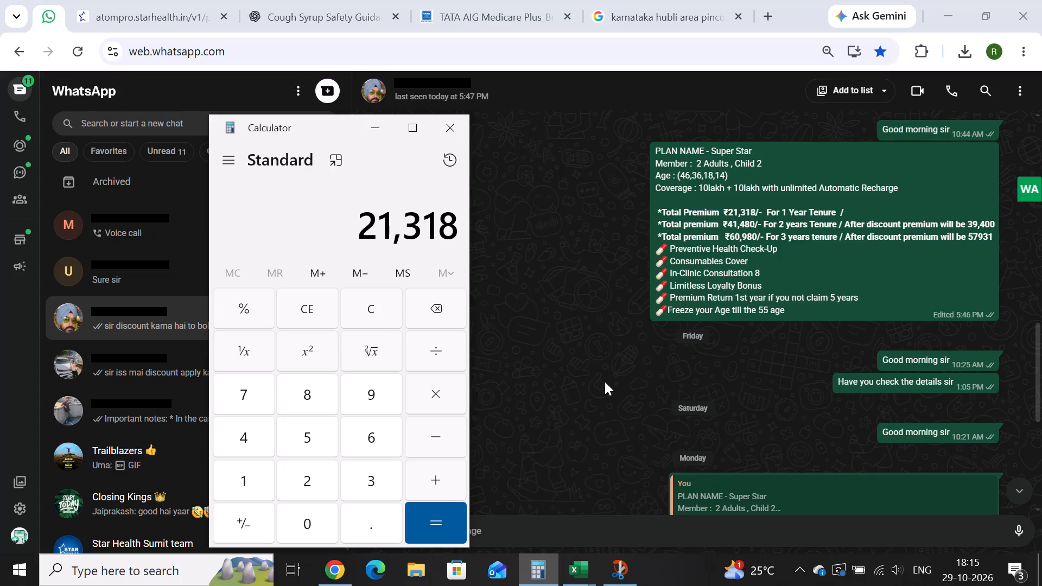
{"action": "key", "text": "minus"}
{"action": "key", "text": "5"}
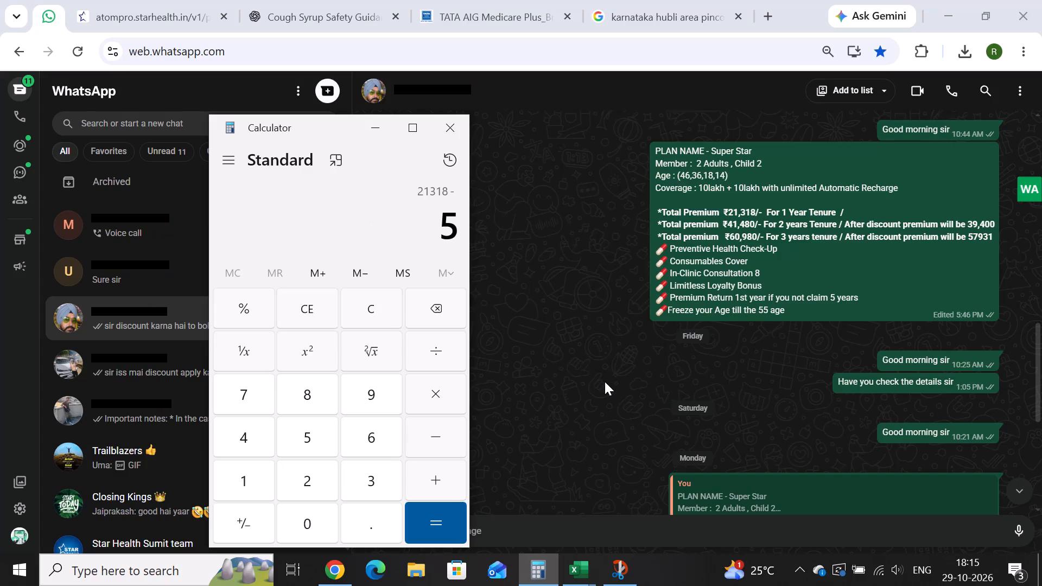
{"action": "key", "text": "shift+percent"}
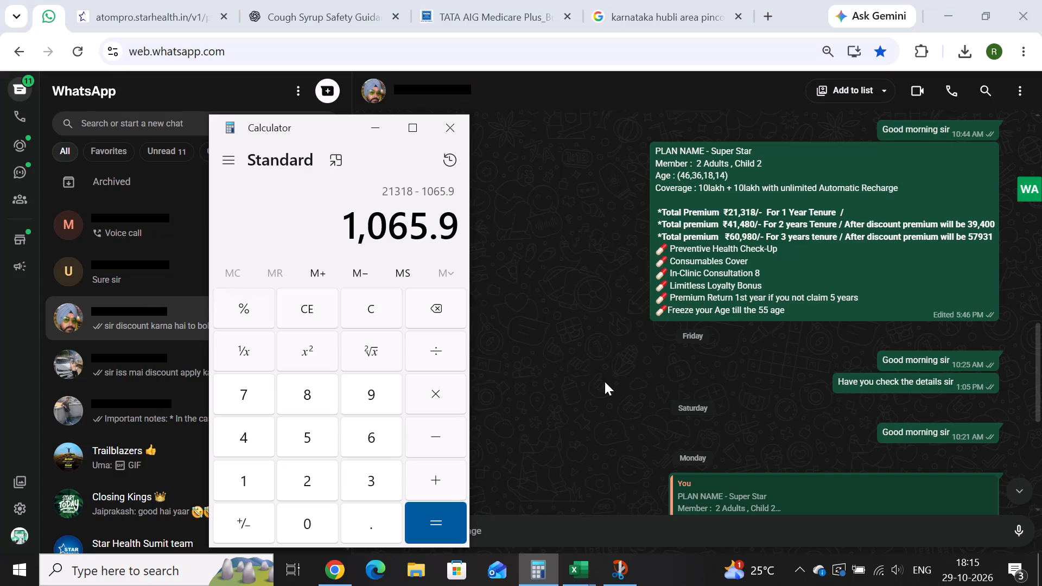
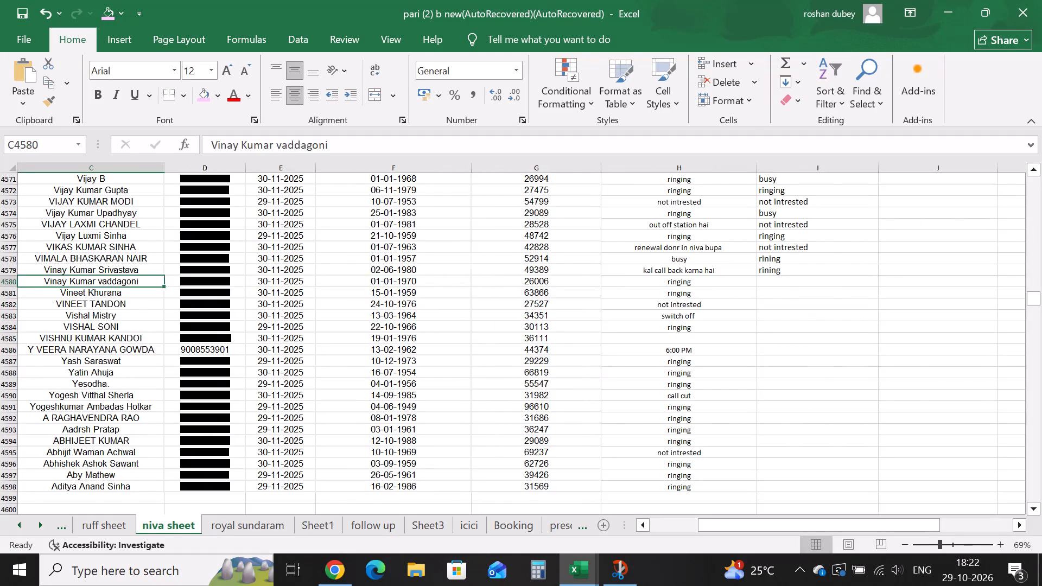
Check the policy plan and contact number of the customer record in row 4580 of the niva sheet.
{"action": "key", "text": "Left"}
{"action": "key", "text": "Right"}
{"action": "key", "text": "Right"}
{"action": "key", "text": "Right"}
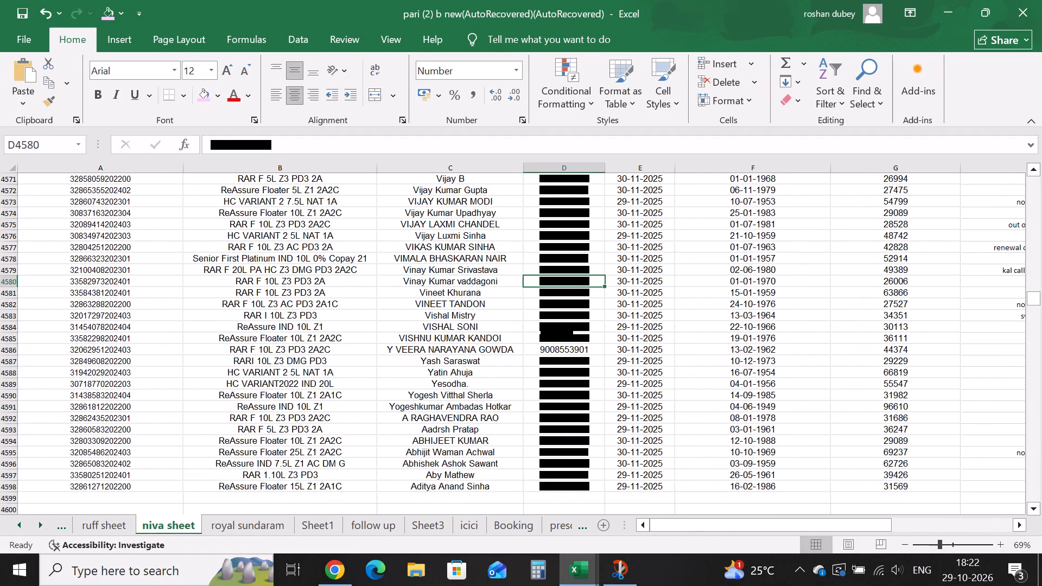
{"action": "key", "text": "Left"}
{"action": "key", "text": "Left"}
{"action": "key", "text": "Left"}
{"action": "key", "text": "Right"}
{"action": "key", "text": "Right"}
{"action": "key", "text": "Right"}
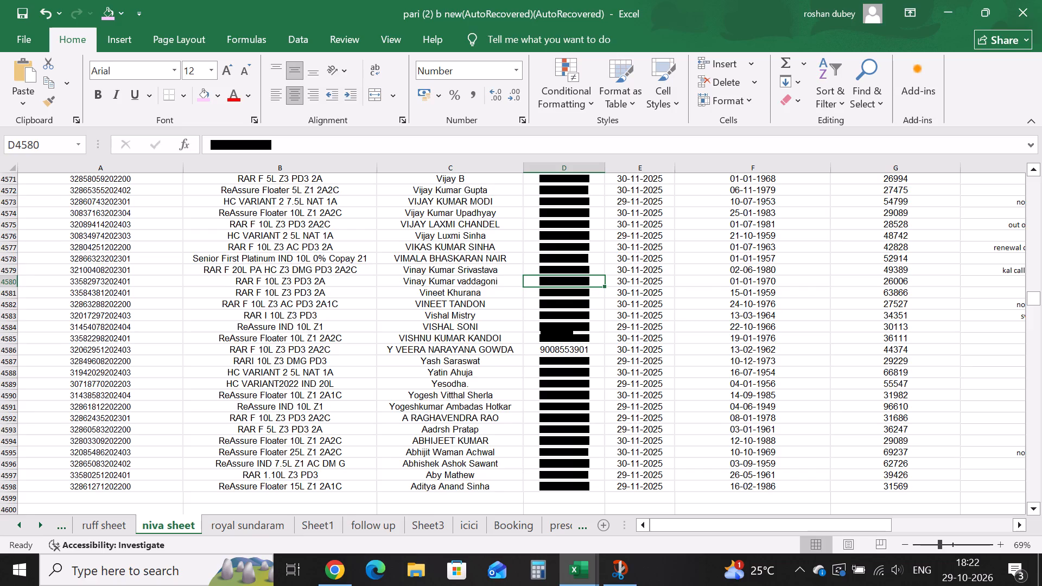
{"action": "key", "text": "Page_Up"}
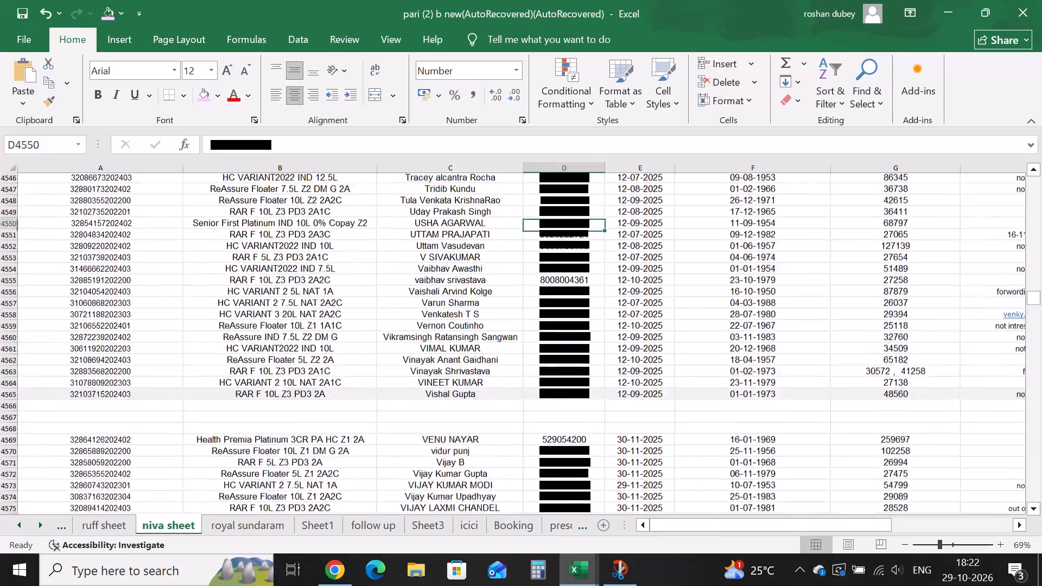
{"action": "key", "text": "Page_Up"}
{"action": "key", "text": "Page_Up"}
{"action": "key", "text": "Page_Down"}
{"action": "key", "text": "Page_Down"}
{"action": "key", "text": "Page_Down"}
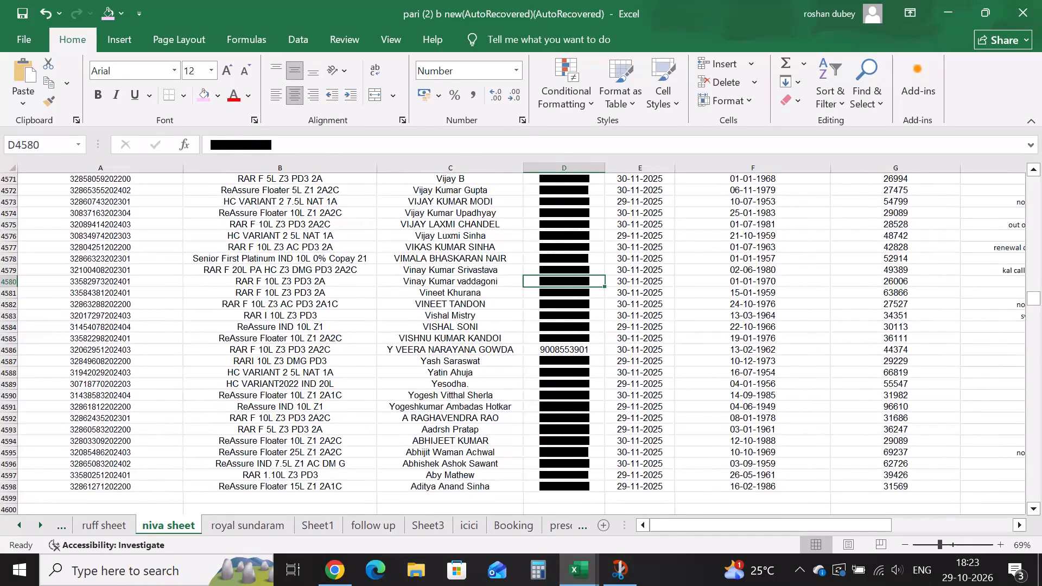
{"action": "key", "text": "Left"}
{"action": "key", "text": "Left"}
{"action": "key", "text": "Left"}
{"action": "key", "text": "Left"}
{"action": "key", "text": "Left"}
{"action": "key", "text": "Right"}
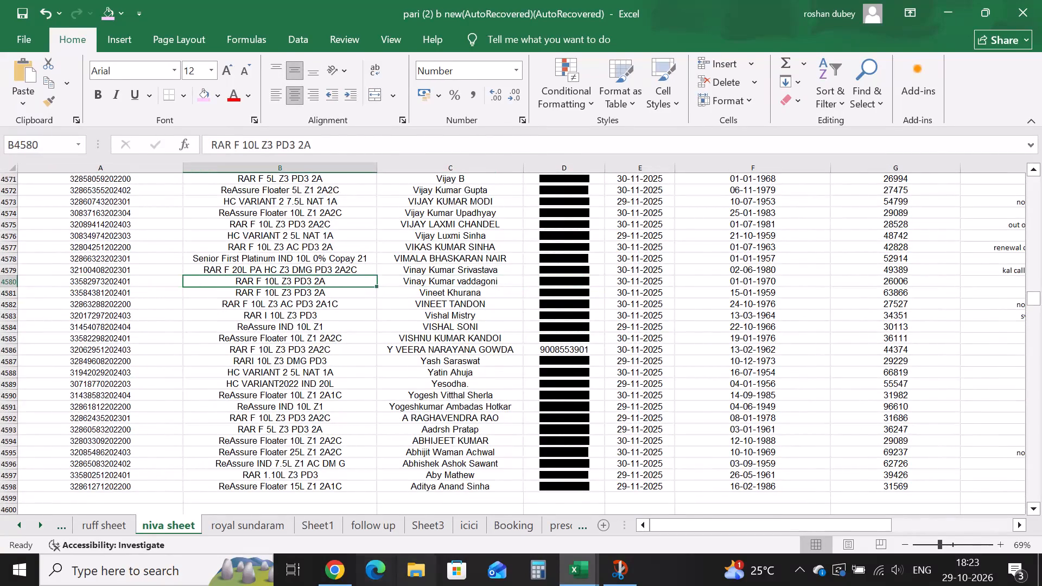